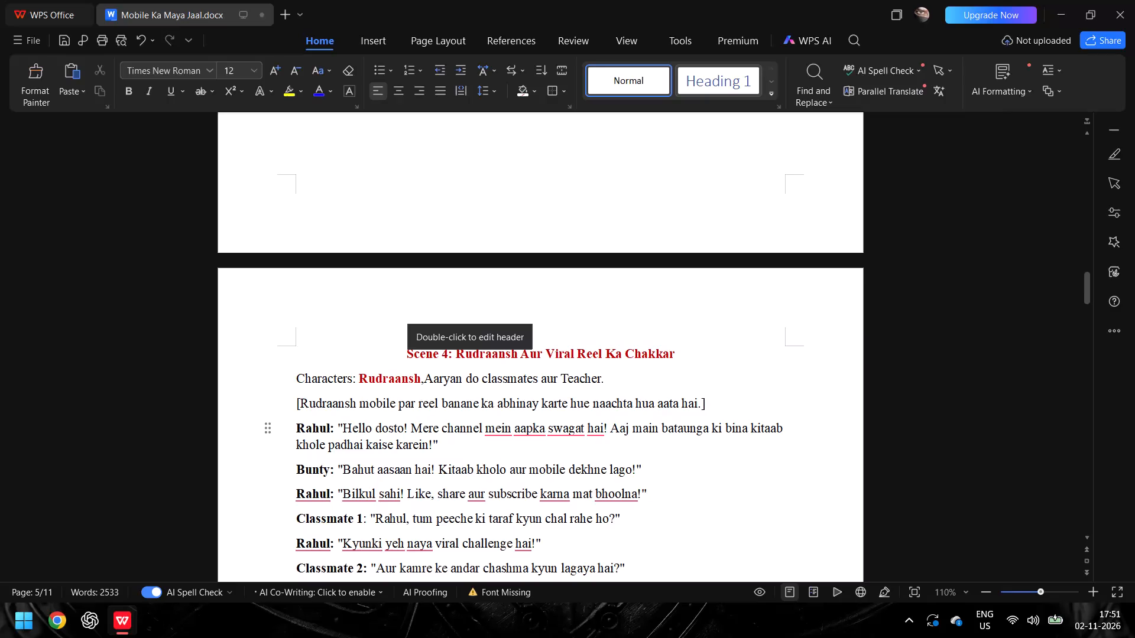
Copy the name Rudraansh from the opening stage direction of Scene 4.
key("ctrl+Left")
key("ctrl+Left")
key("Up")
left_click(361, 403)
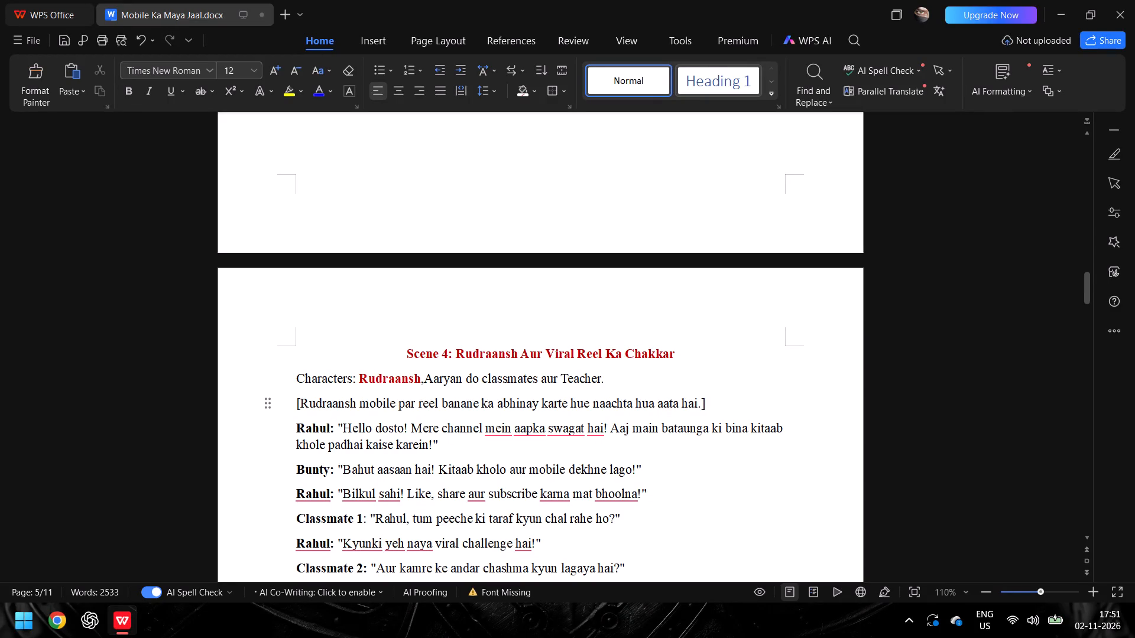
key("Left")
key("ctrl+BackSpace")
key("ctrl+z")
key("ctrl+shift+Left")
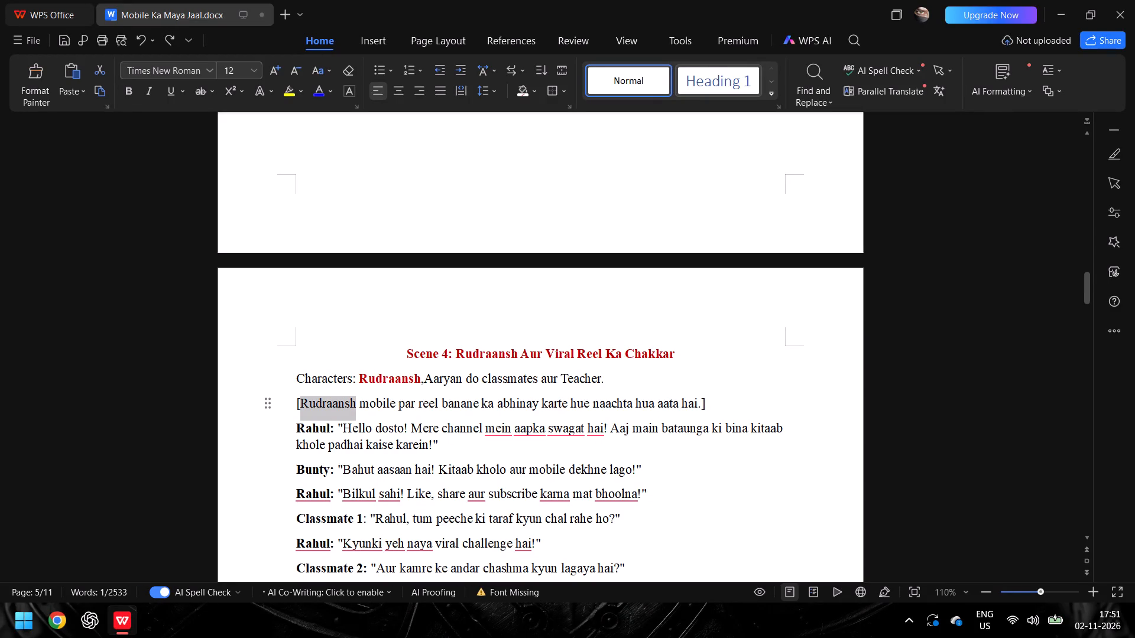
key("ctrl+c")
key("ctrl+c")
Replace the speaker name on the "Hello dosto!" line with Rudraansh in bold, and copy the bold name.
key("Down")
key("Left")
key("Left")
key("Left")
key("Left")
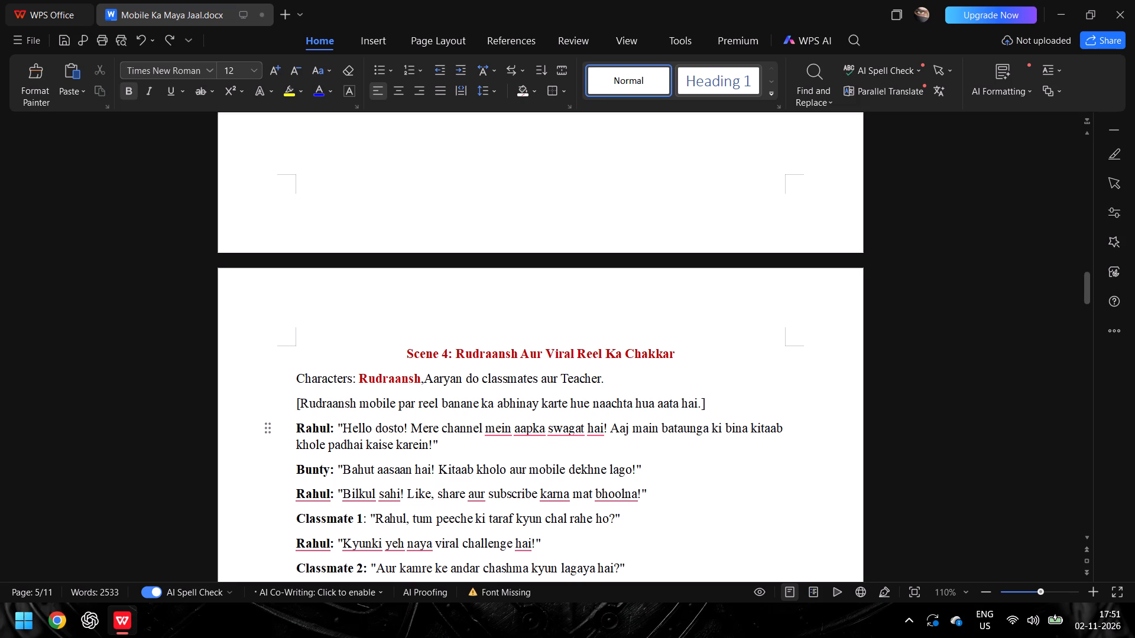
key("Left")
key("ctrl+BackSpace")
key("ctrl+v")
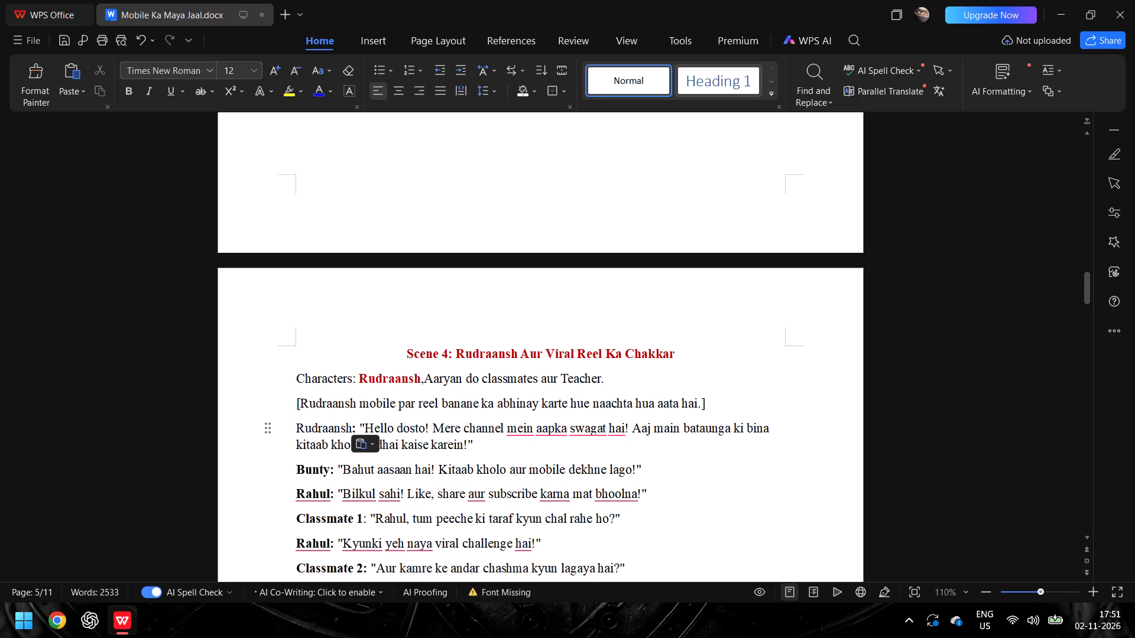
key("ctrl+shift+Left")
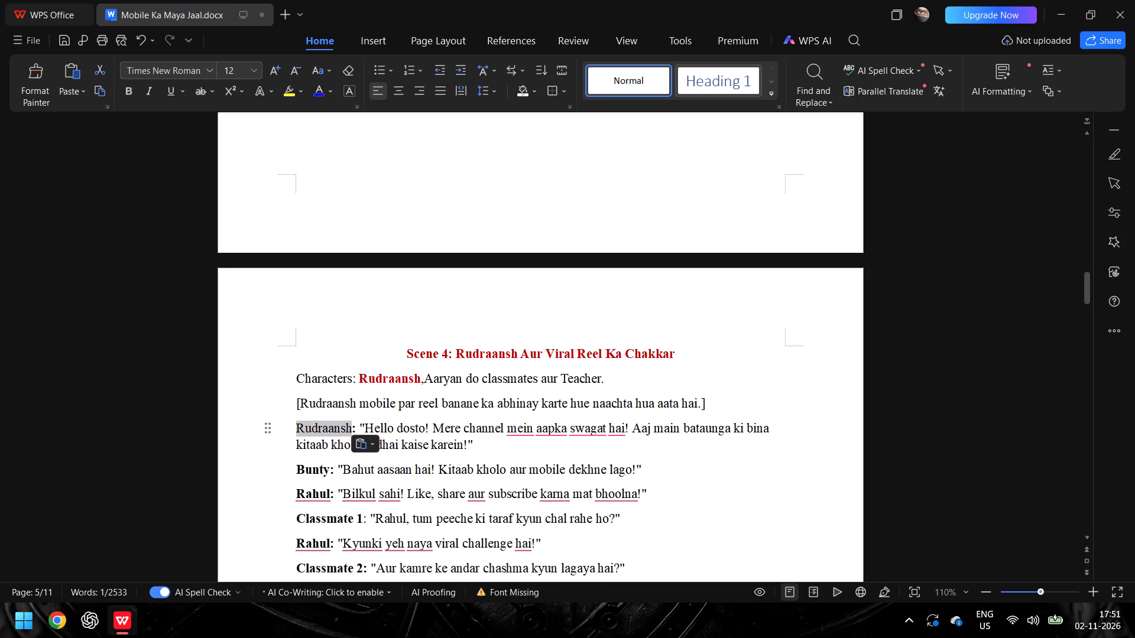
key("ctrl+b")
key("ctrl+c")
Change the speaker name on the "Bahut aasaan hai!" line to Aaryan.
key("Down")
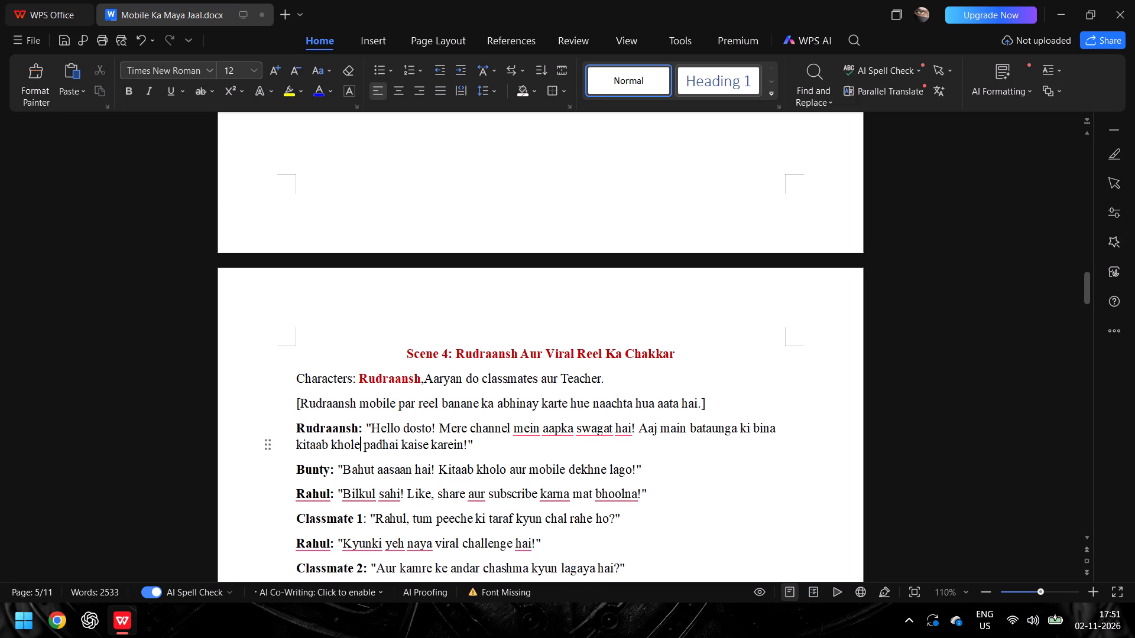
key("Down")
key("ctrl+Left")
key("ctrl+Left")
key("ctrl+Left")
key("ctrl+BackSpace")
type("Aaryan")
Replace the speaker name on the "Bilkul sahi!" line with the copied bold name Rudraansh.
key("Down")
key("Left")
key("Left")
key("ctrl+BackSpace")
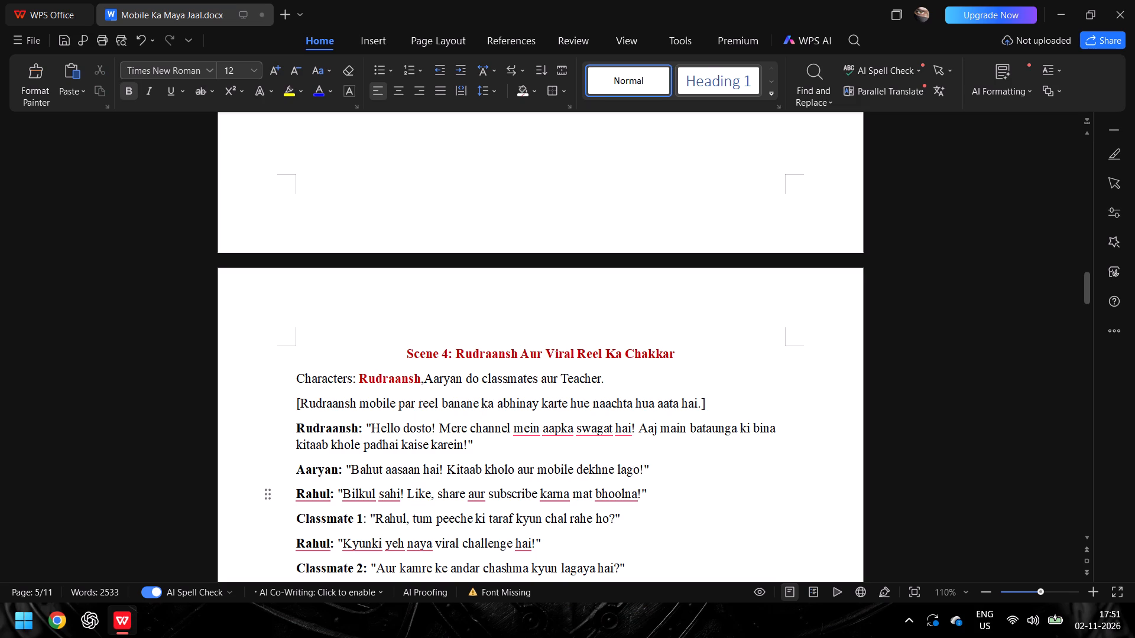
key("ctrl+v")
Replace the speaker name on the "Kyunki yeh naya viral challenge hai!" line with the copied name Rudraansh.
key("Down")
key("Down")
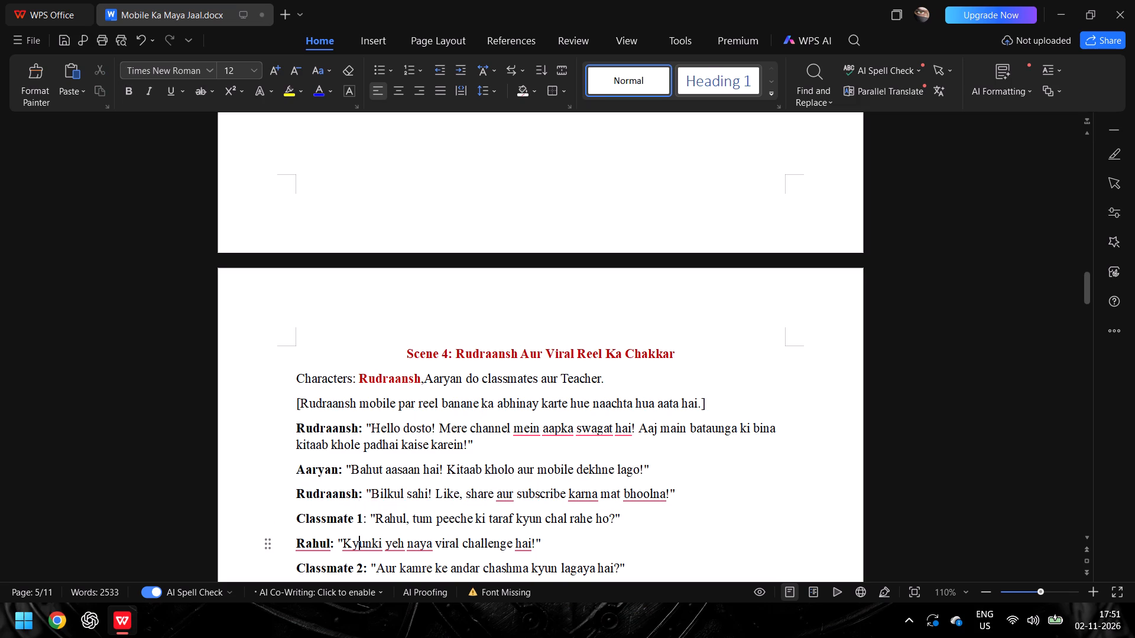
scroll(207, 269, "down", 4)
scroll(386, 246, "down", 4)
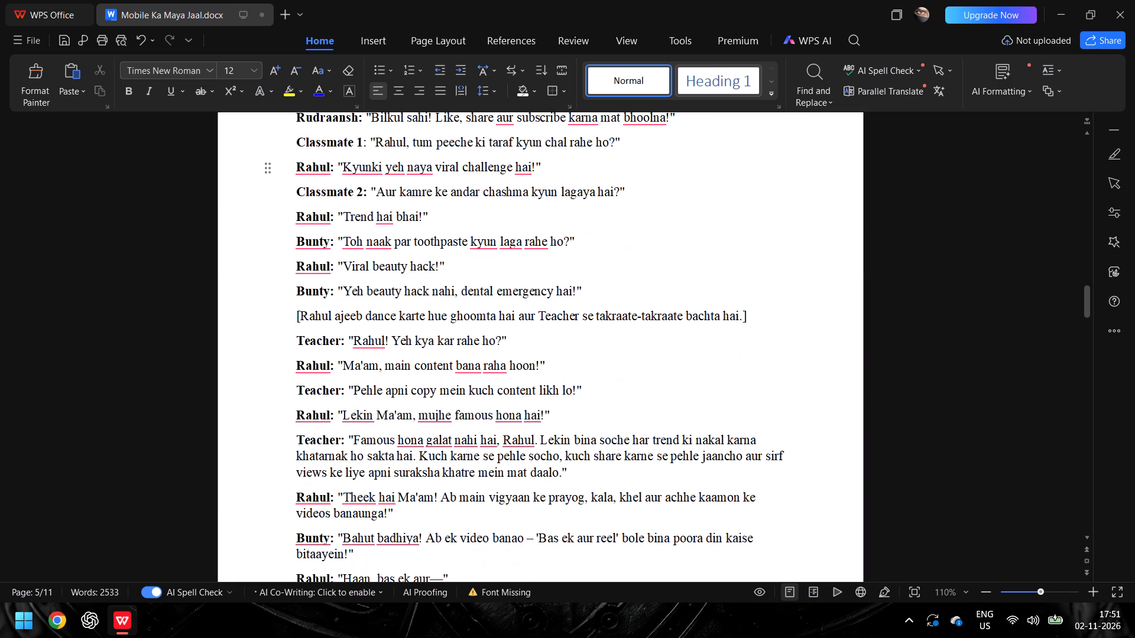
left_click(333, 162)
key("Left")
key("ctrl+BackSpace")
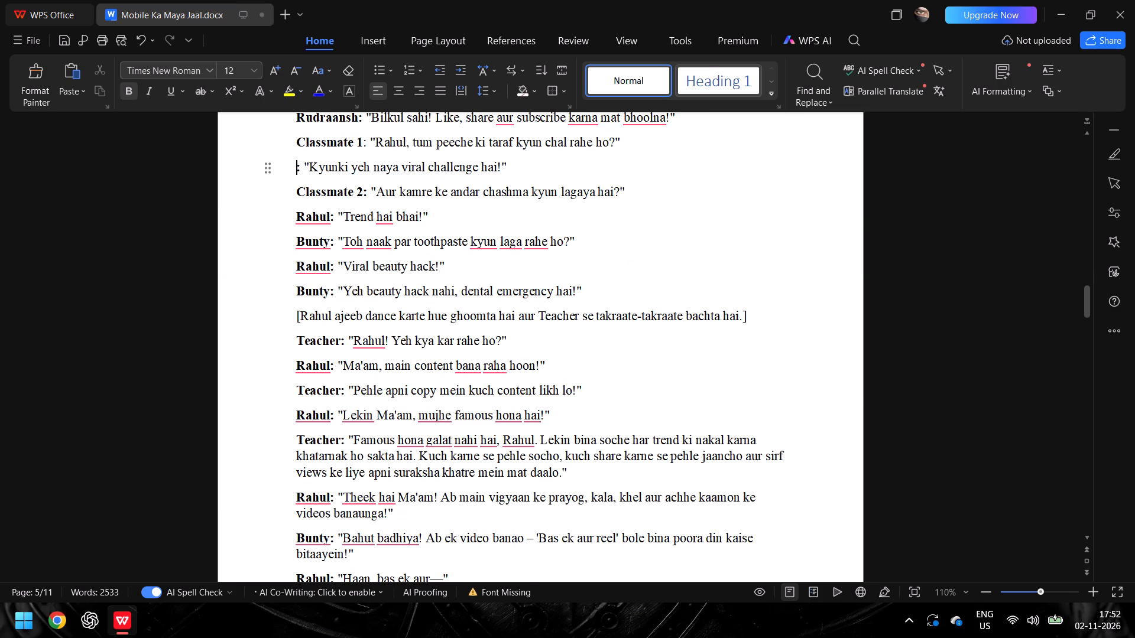
key("ctrl+v")
Replace the speaker name on the "Trend hai bhai!" line with the copied name Rudraansh.
key("Down")
key("Down")
key("Left")
key("ctrl+Left")
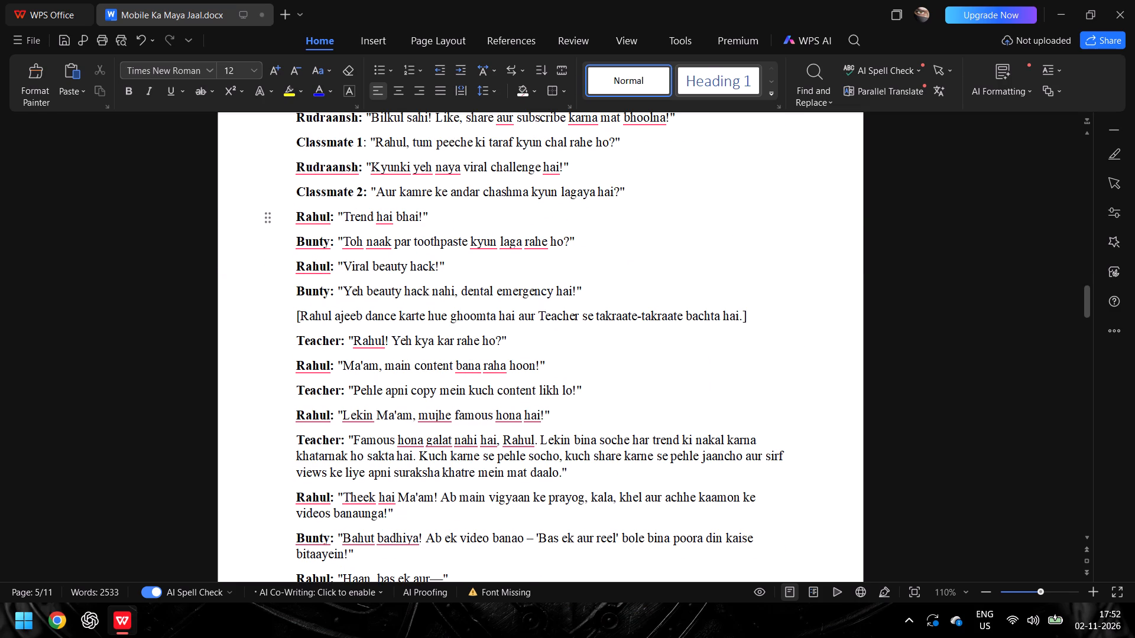
key("Left")
key("Left")
key("Left")
key("ctrl+BackSpace")
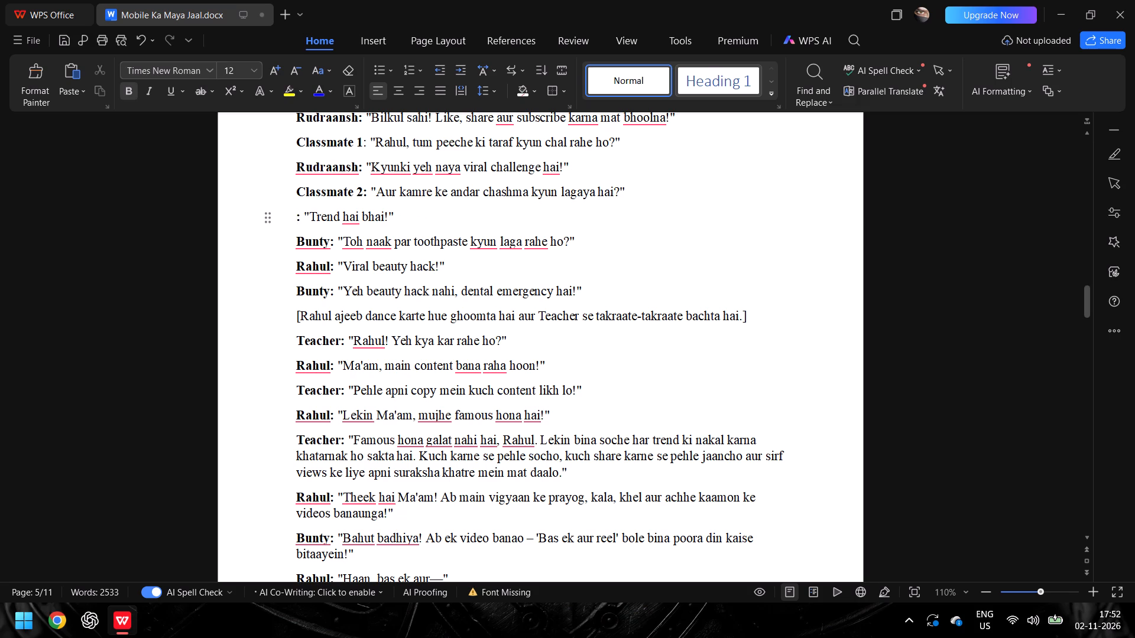
key("ctrl+v")
Change the speaker name on the "Toh naak par toothpaste" line to Aaryan.
key("Down")
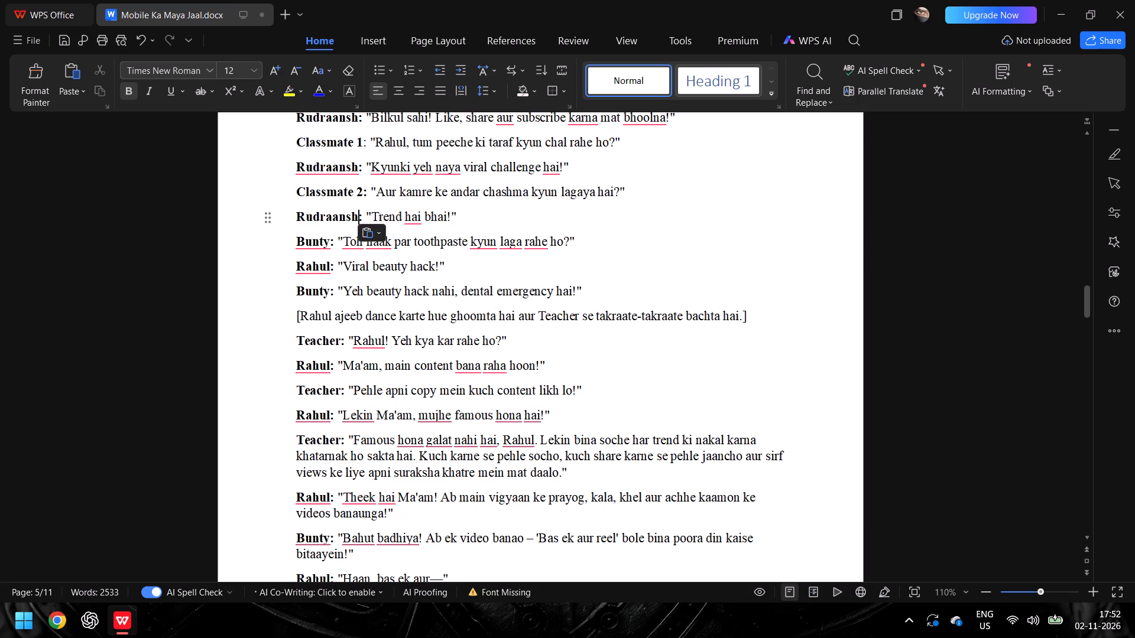
key("ctrl+Left")
key("ctrl+Left")
key("ctrl+Left")
key("ctrl+BackSpace")
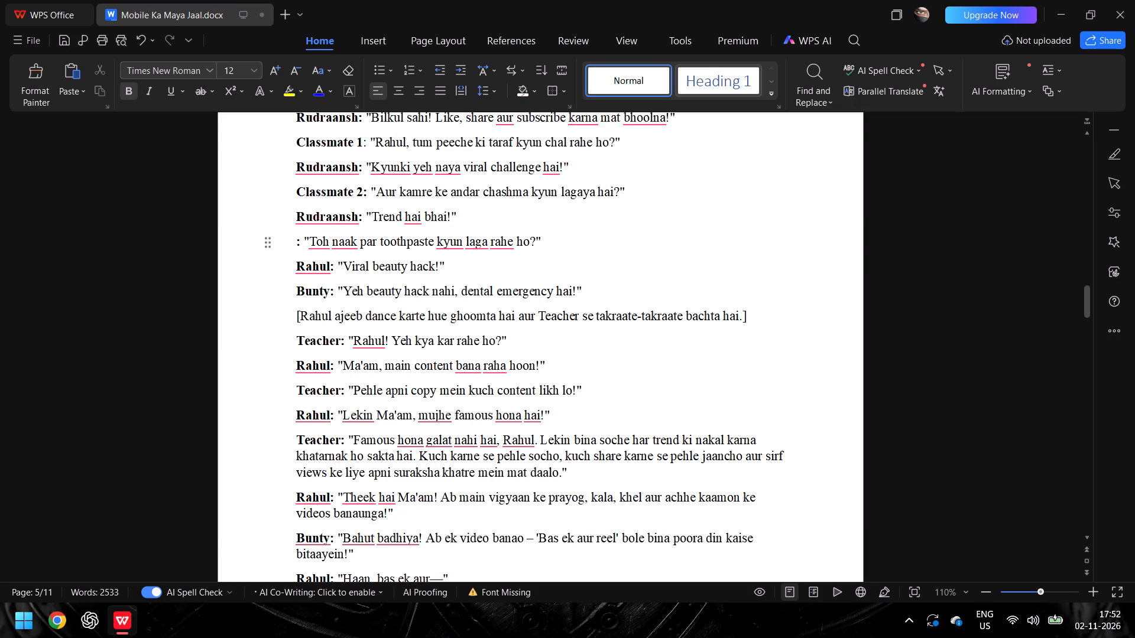
type("Aaryan")
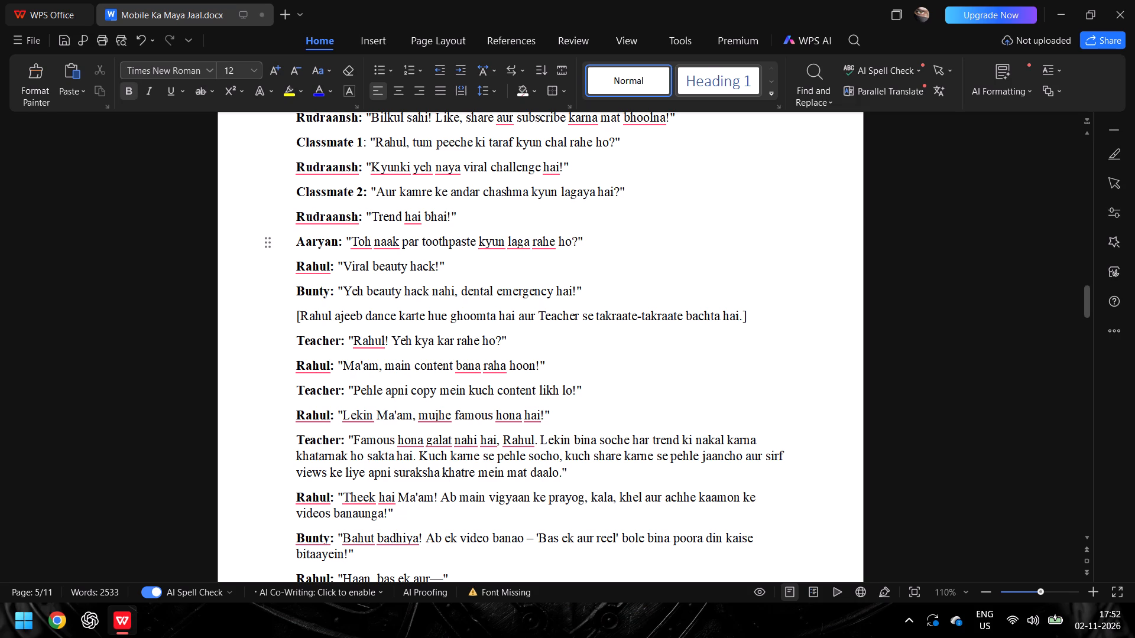
Replace the speaker name on the "Viral beauty hack!" line with the copied name Rudraansh.
key("Down")
key("Left")
key("Left")
key("ctrl+BackSpace")
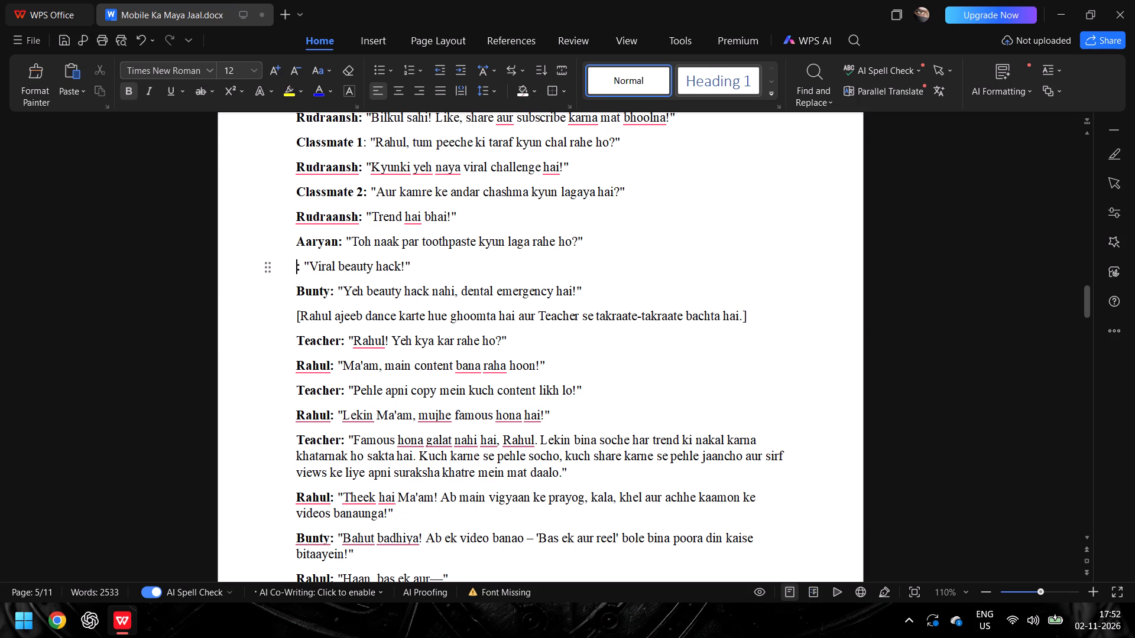
key("ctrl+v")
Change the speaker name on the "Yeh beauty hack nahi, dental emergency hai!" line to Aaryan.
key("Down")
key("ctrl+Left")
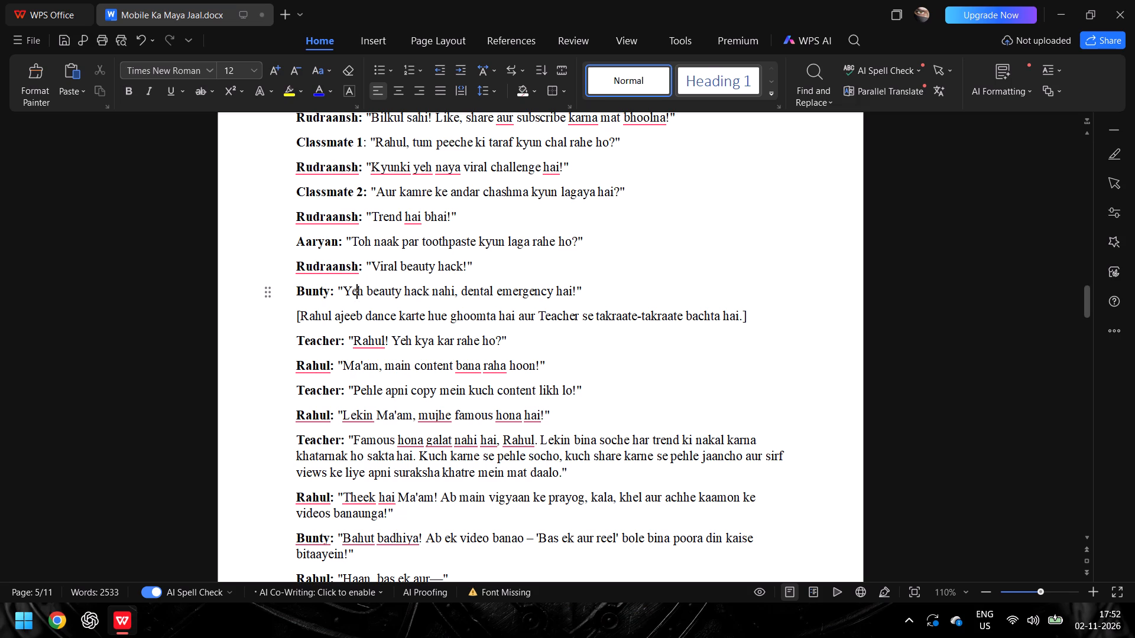
key("ctrl+Left")
key("ctrl+Left")
key("ctrl+BackSpace")
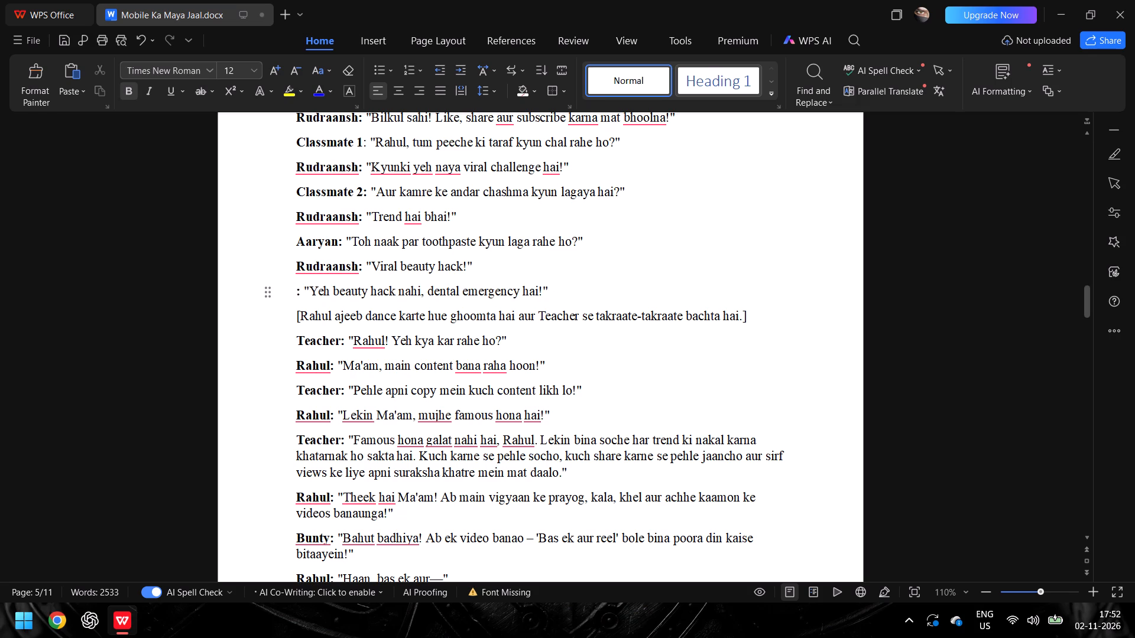
type("Aaryan")
Replace the character name in the "ajeeb dance karte hue ghoomta hai" stage direction with the copied name Rudraansh.
key("Down")
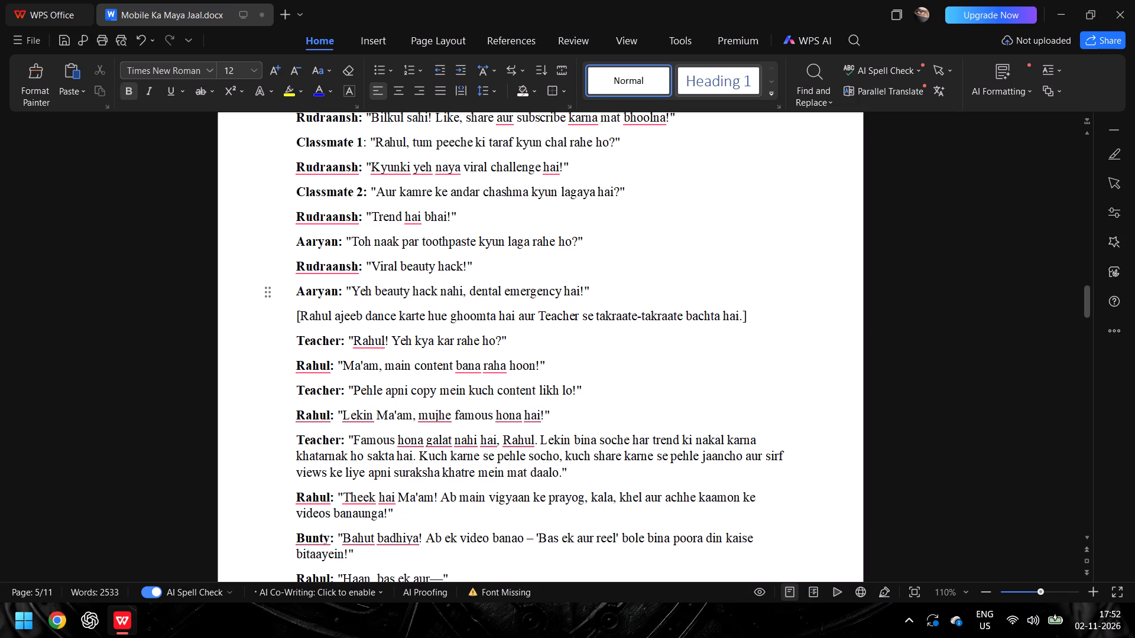
key("Left")
key("Left")
key("ctrl+BackSpace")
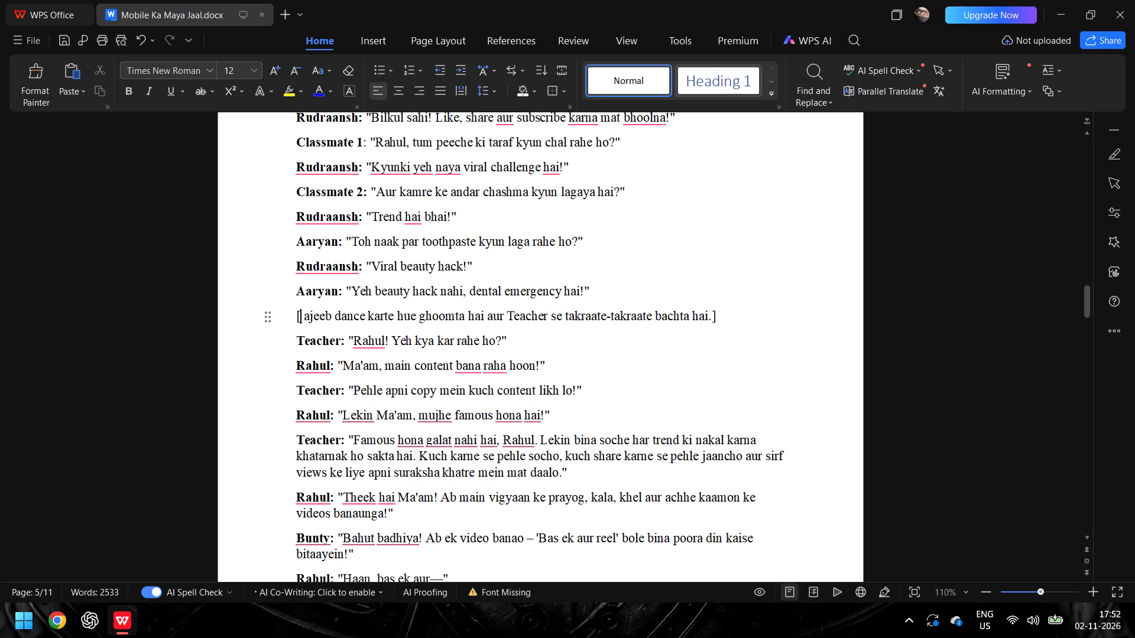
key("ctrl+v")
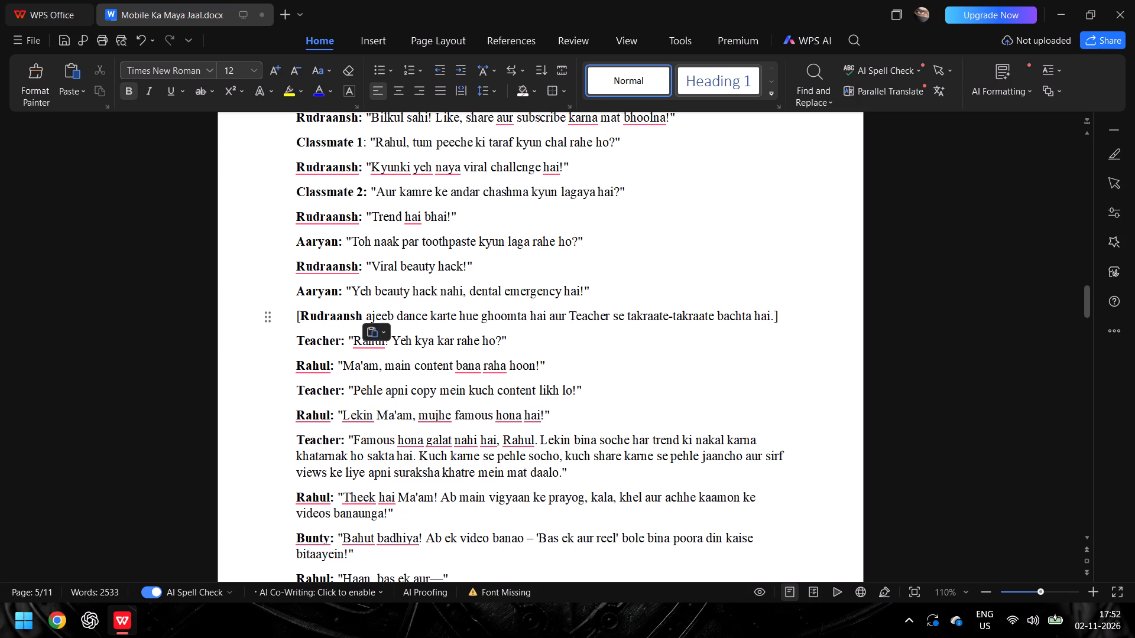
left_click(229, 328)
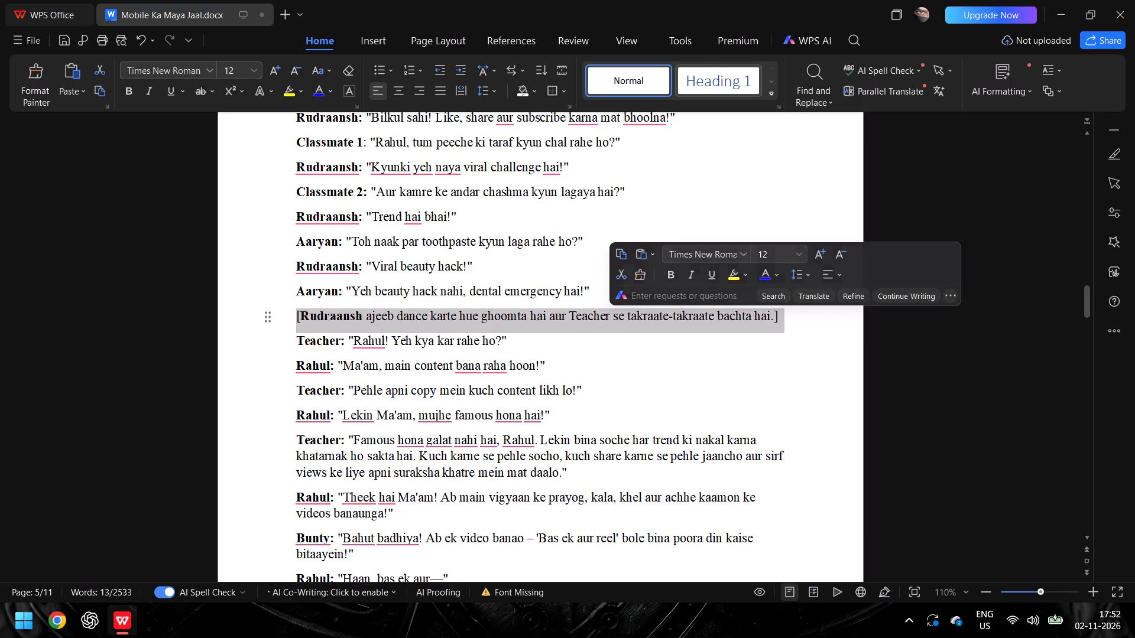
left_click(784, 376)
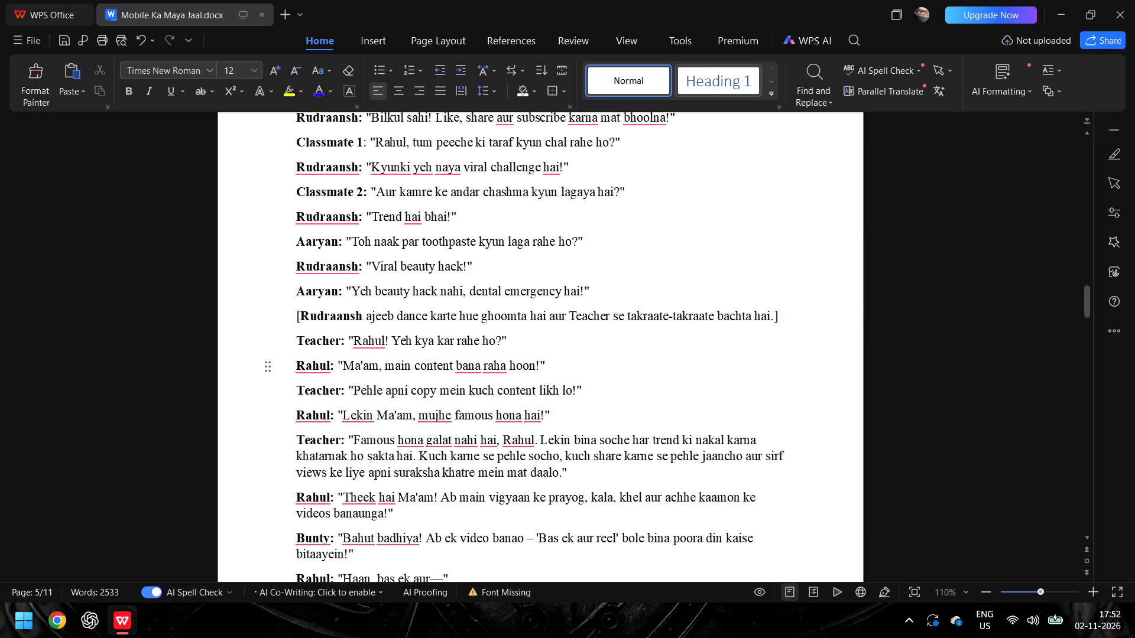
Replace the name the Teacher calls out before "Yeh kya kar rahe ho?" with the copied name Rudraansh.
left_click(382, 333)
key("Down")
key("Right")
key("ctrl+BackSpace")
key("ctrl+v")
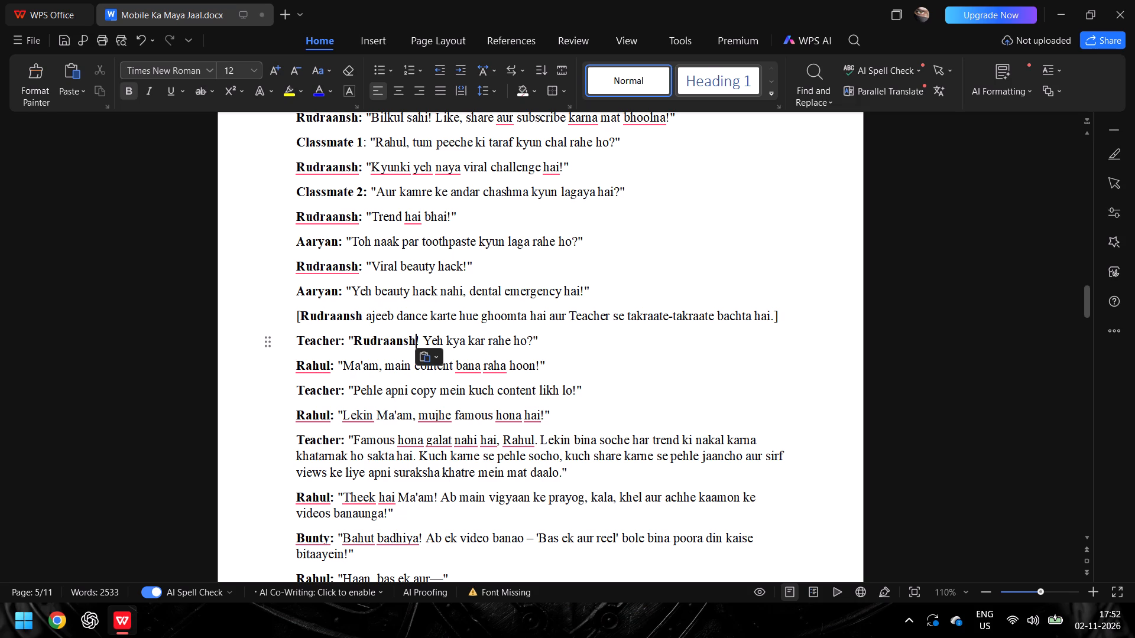
Replace the speaker name on the "Ma'am, main content bana raha hoon!" line with the copied name Rudraansh.
left_click(336, 363)
key("ctrl+Left")
key("BackSpace")
key("ctrl+BackSpace")
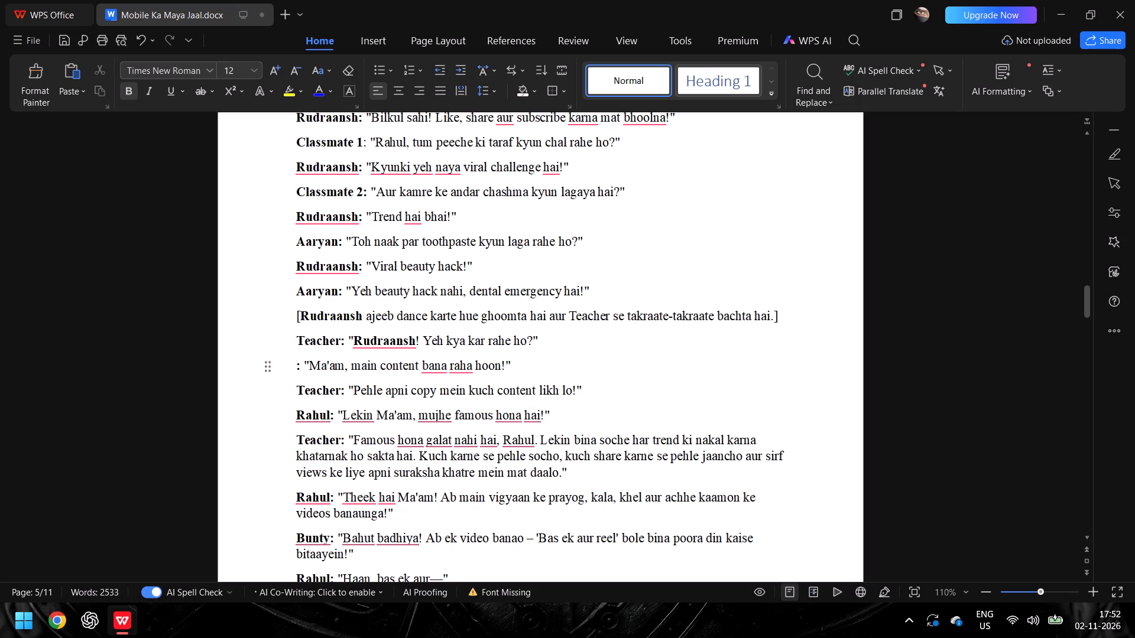
key("ctrl+v")
Replace the speaker name on the "Lekin Ma'am, mujhe famous hona hai!" line with the copied name Rudraansh.
key("Down")
key("Down")
key("Down")
key("Up")
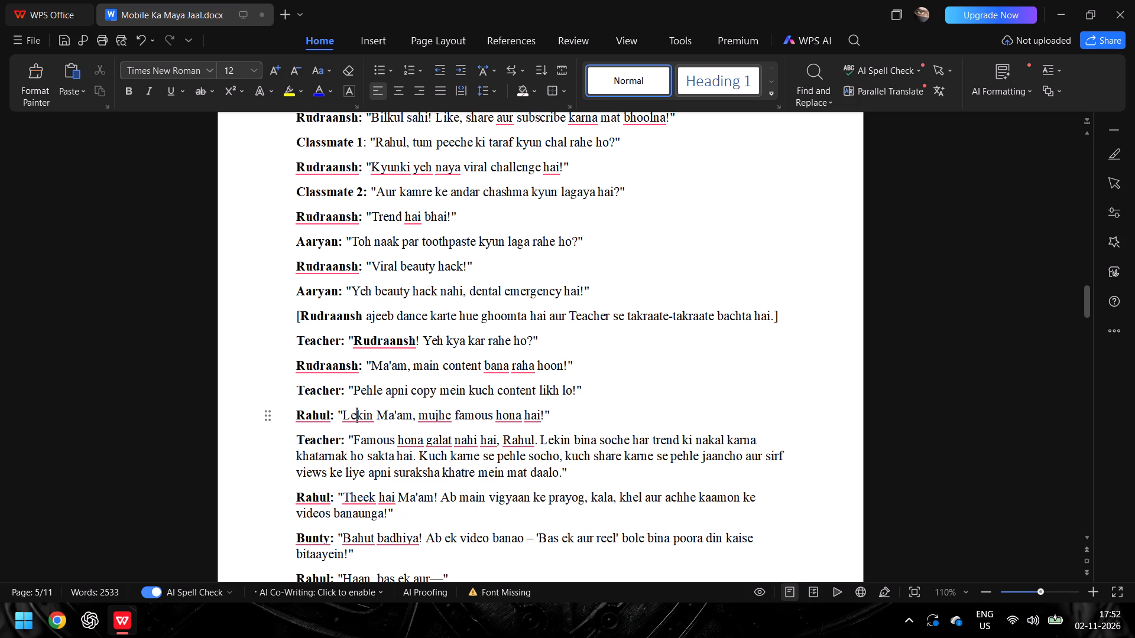
key("ctrl+Left")
key("ctrl+Left")
key("ctrl+Left")
key("ctrl+BackSpace")
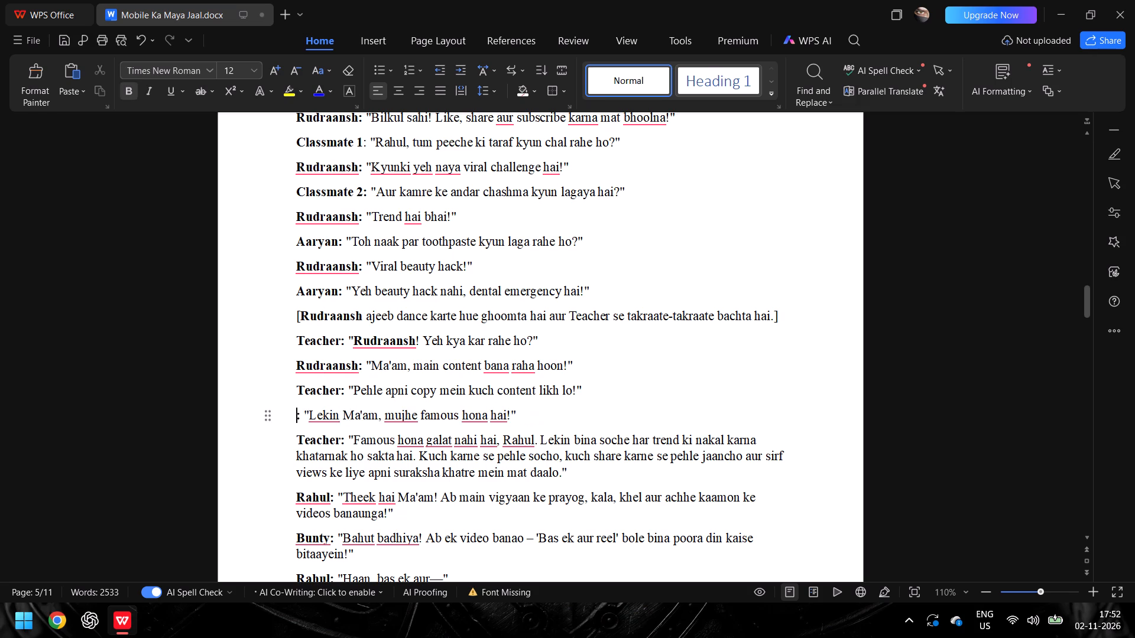
key("ctrl+v")
Replace the speaker name on the "Theek hai Ma'am!" line with the copied name Rudraansh.
key("Down")
key("Down")
key("Down")
key("Down")
key("Down")
key("Up")
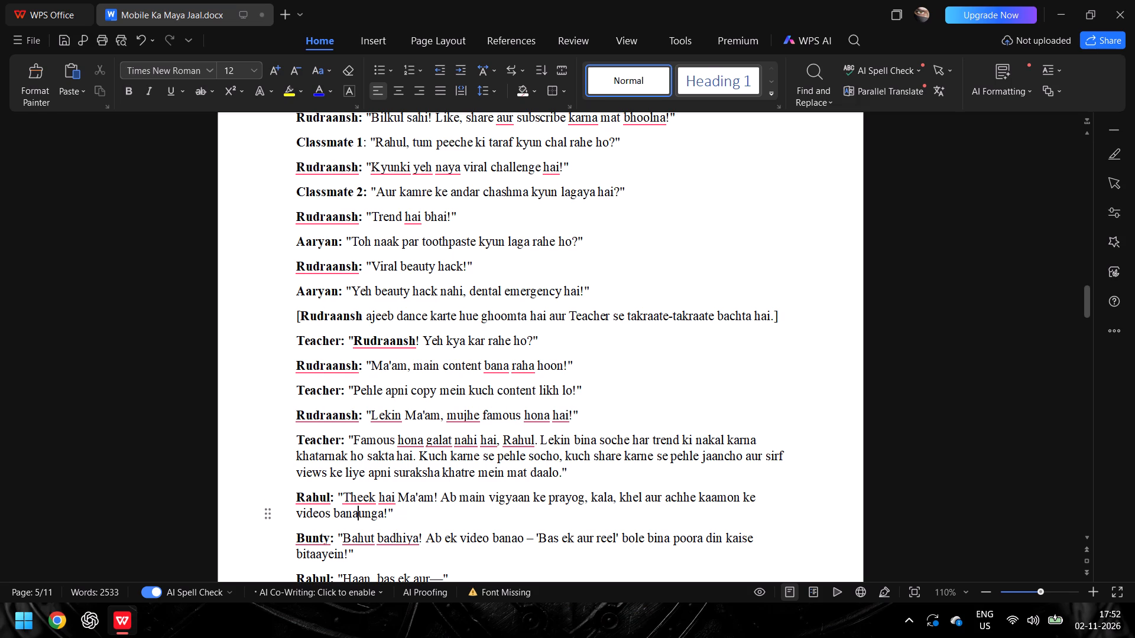
key("ctrl+Left")
key("ctrl+Left")
key("ctrl+Left")
key("ctrl+BackSpace")
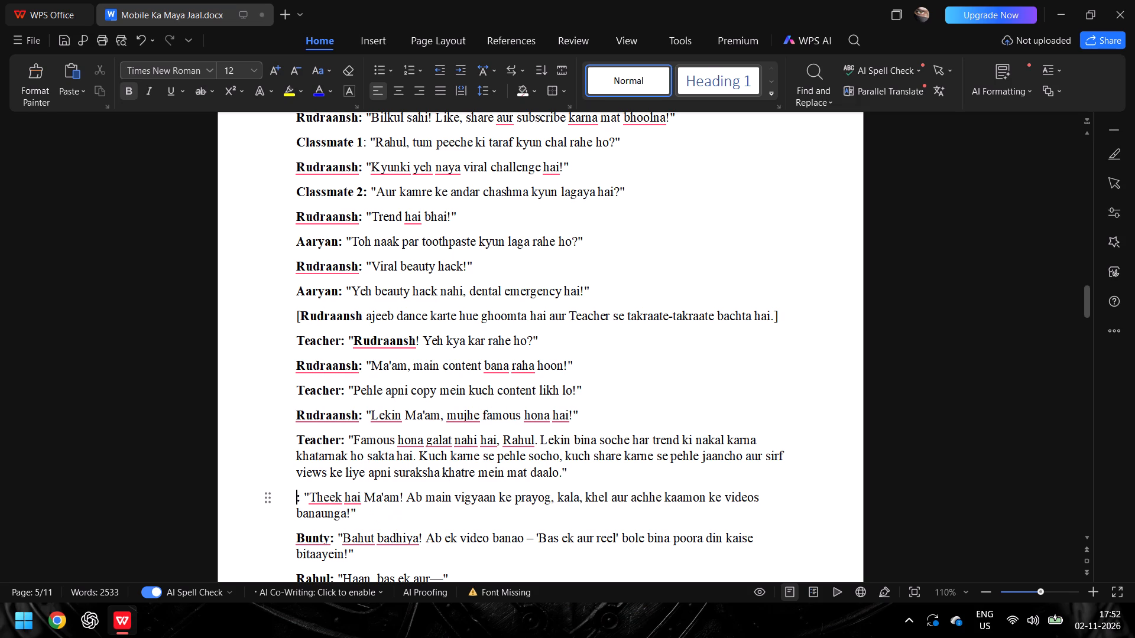
key("ctrl+v")
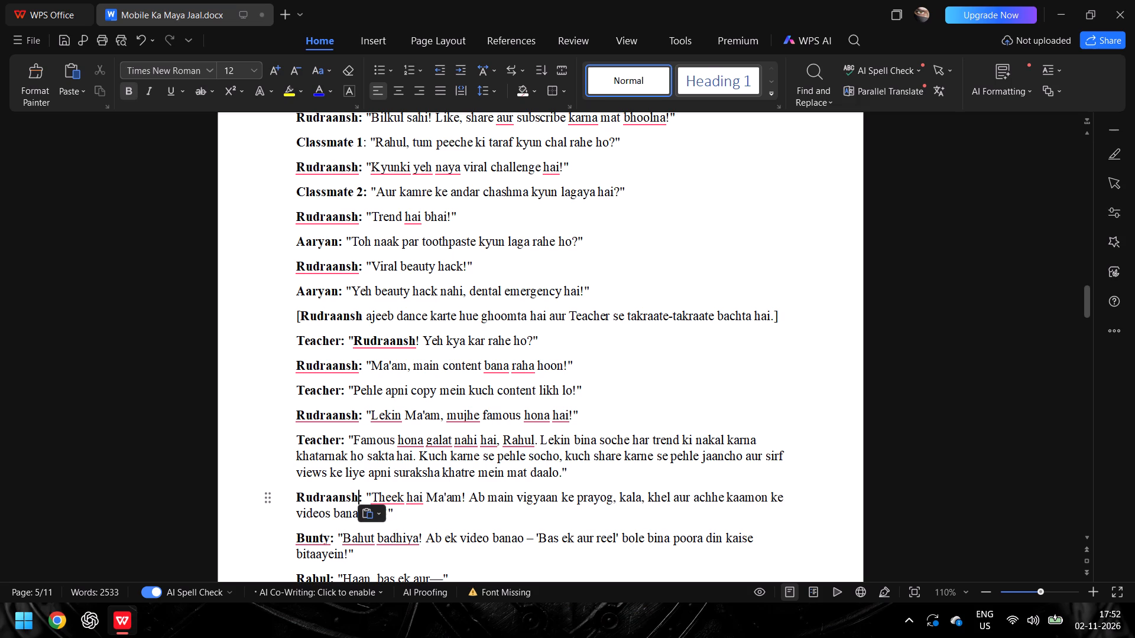
left_click(492, 418)
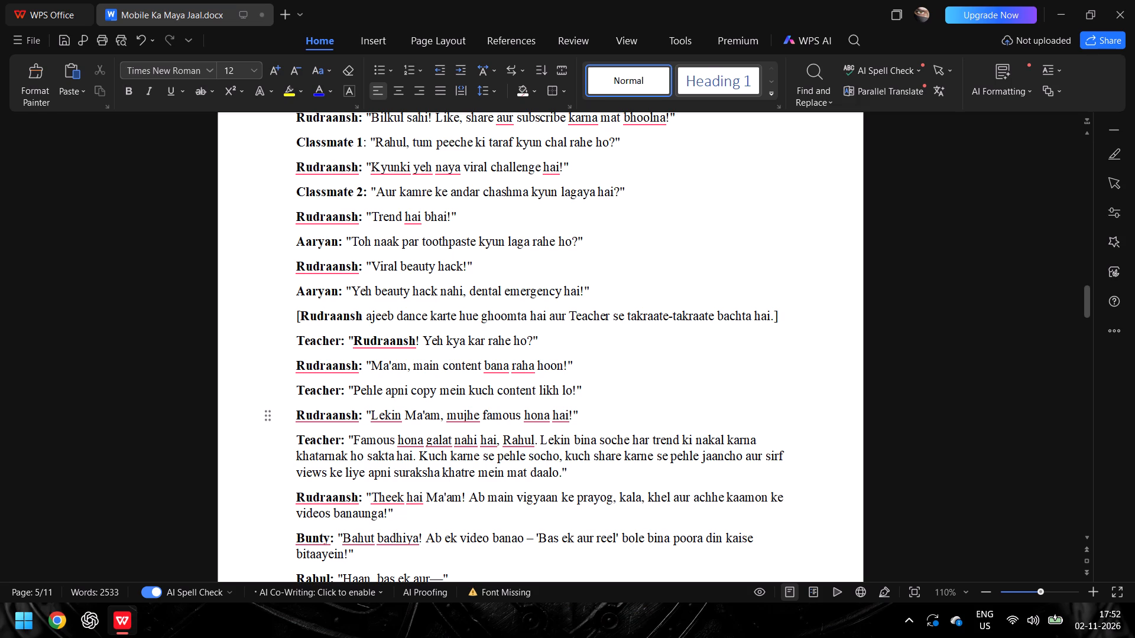
Replace the speaker name on the "Bahut badhiya! Ab ek video banao" line with Aaryan.
scroll(706, 477, "down", 1)
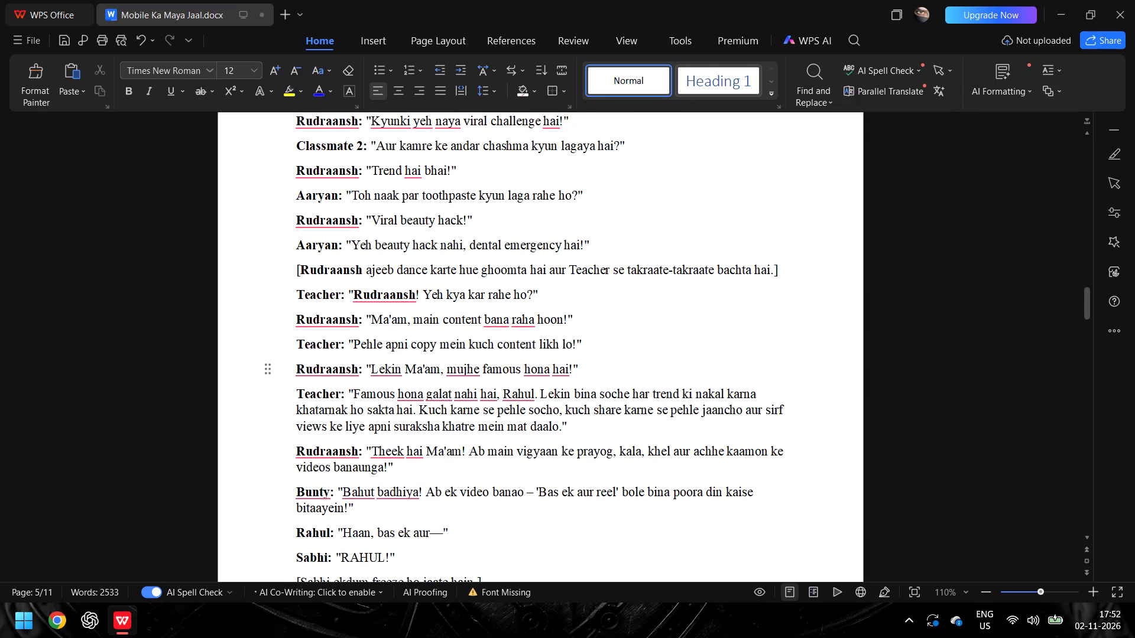
left_click(330, 493)
key("ctrl+BackSpace")
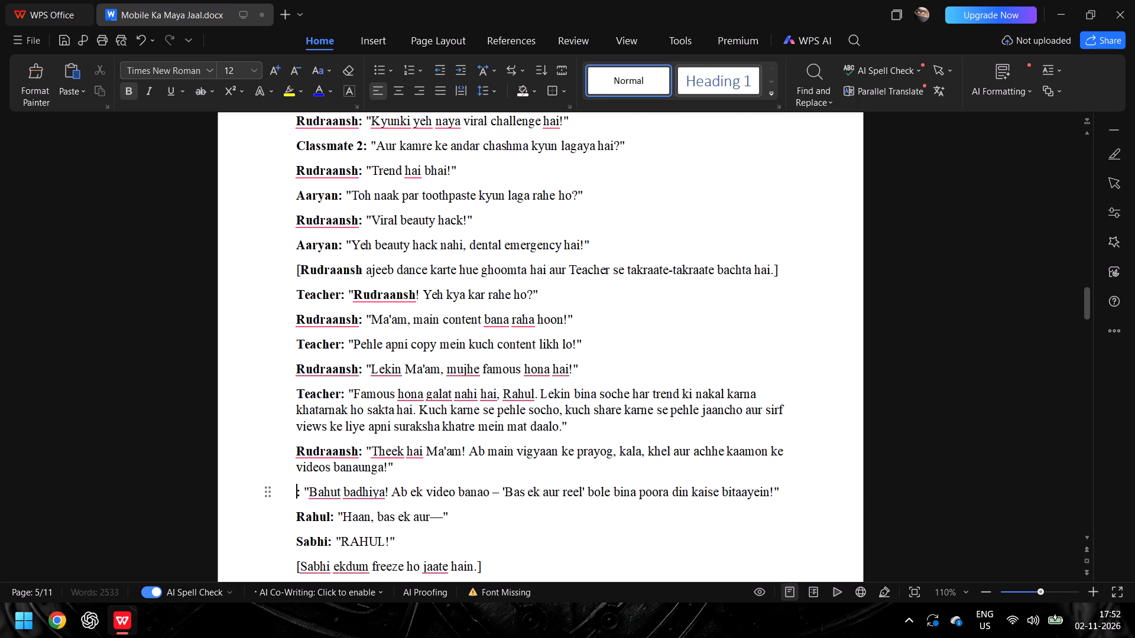
type("Aaryan")
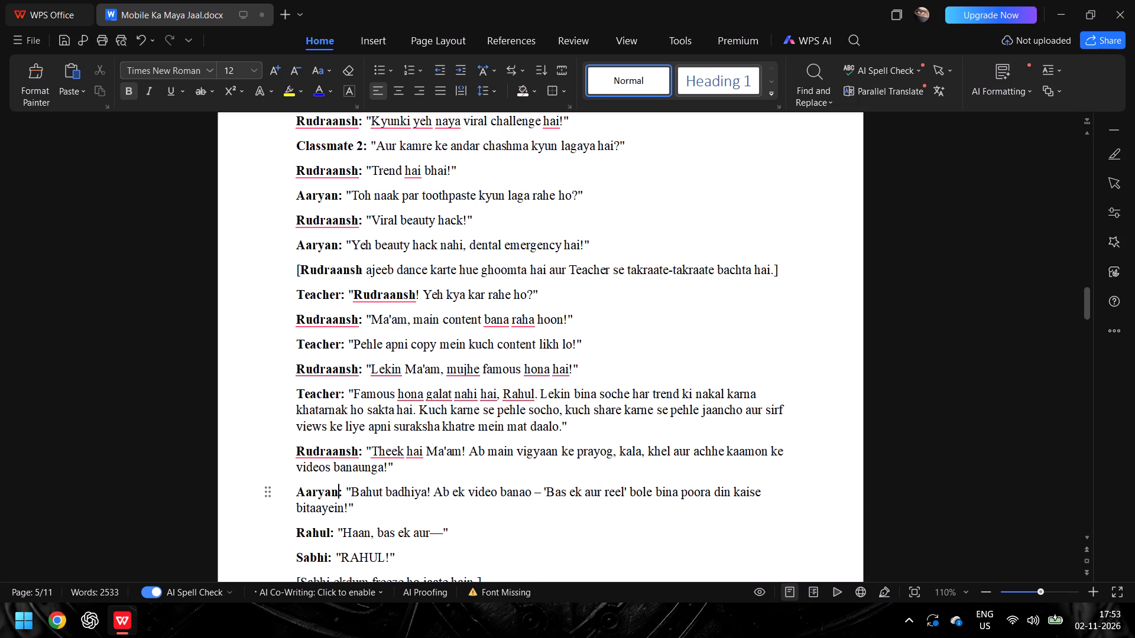
Replace the speaker name on the "Haan, bas ek aur" line with the copied name Rudraansh.
scroll(327, 532, "down", 1)
left_click(329, 487)
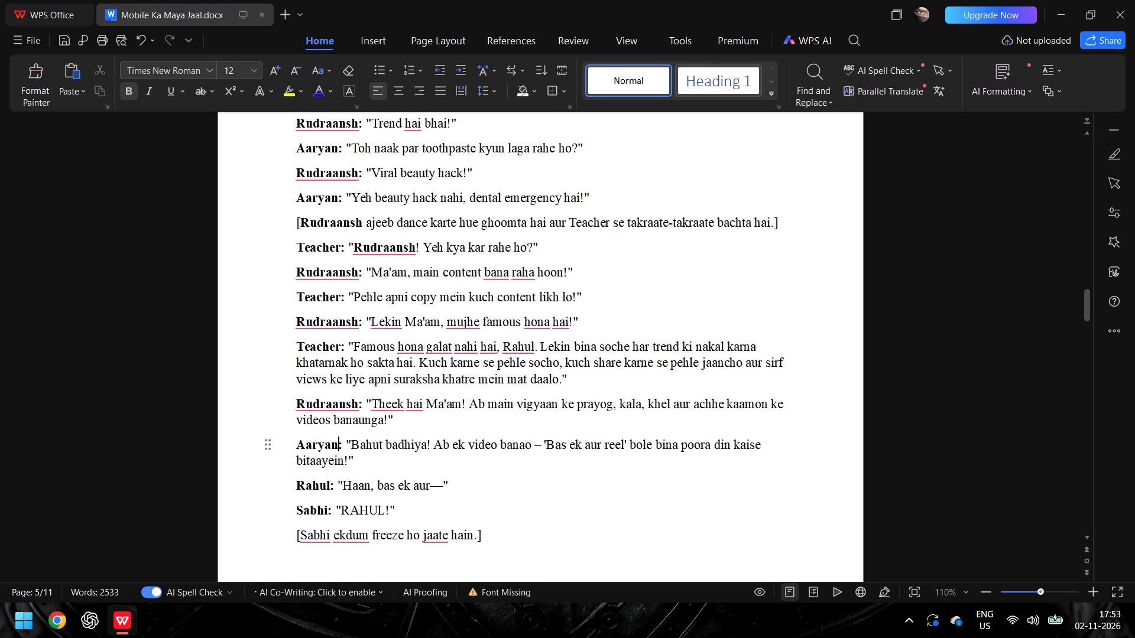
key("ctrl+BackSpace")
key("ctrl+v")
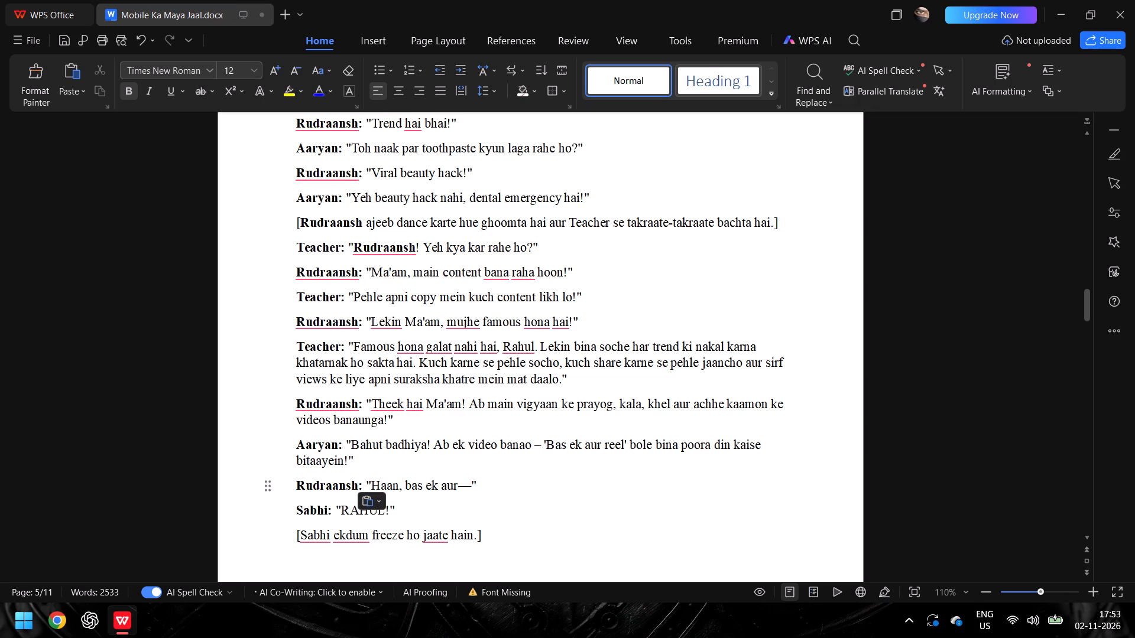
Replace the name shouted in Sabhi's line near the end of Scene 4 with RUDRAANSH in capitals.
scroll(301, 461, "down", 3)
left_click(393, 384)
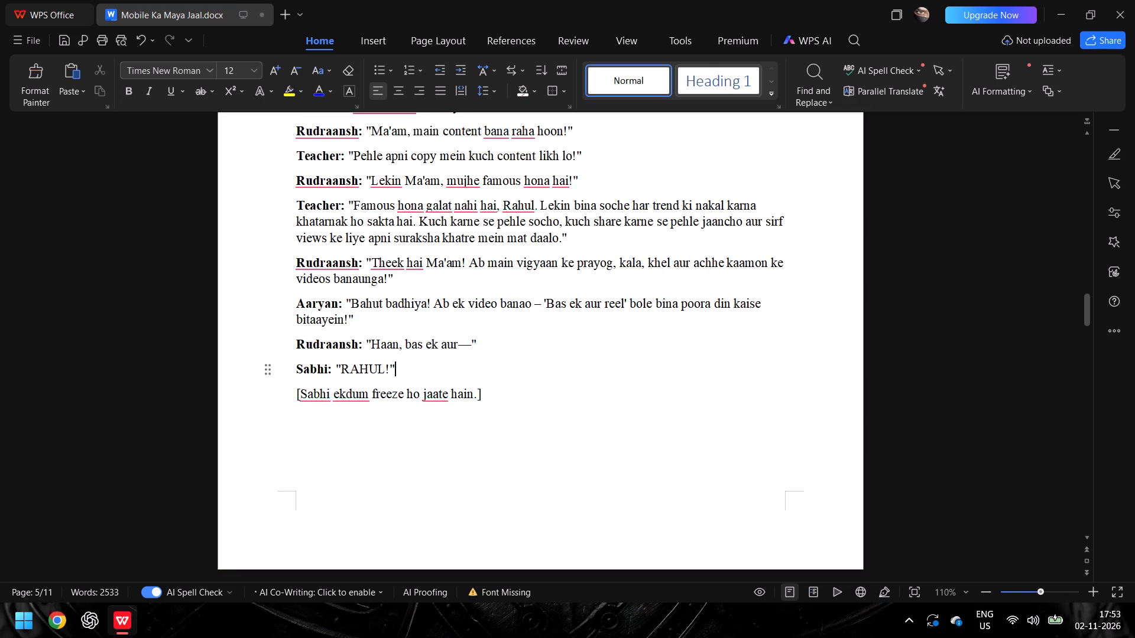
left_click(381, 371)
key("Right")
key("ctrl+BackSpace")
type("RUDRAANS")
key("shift+h")
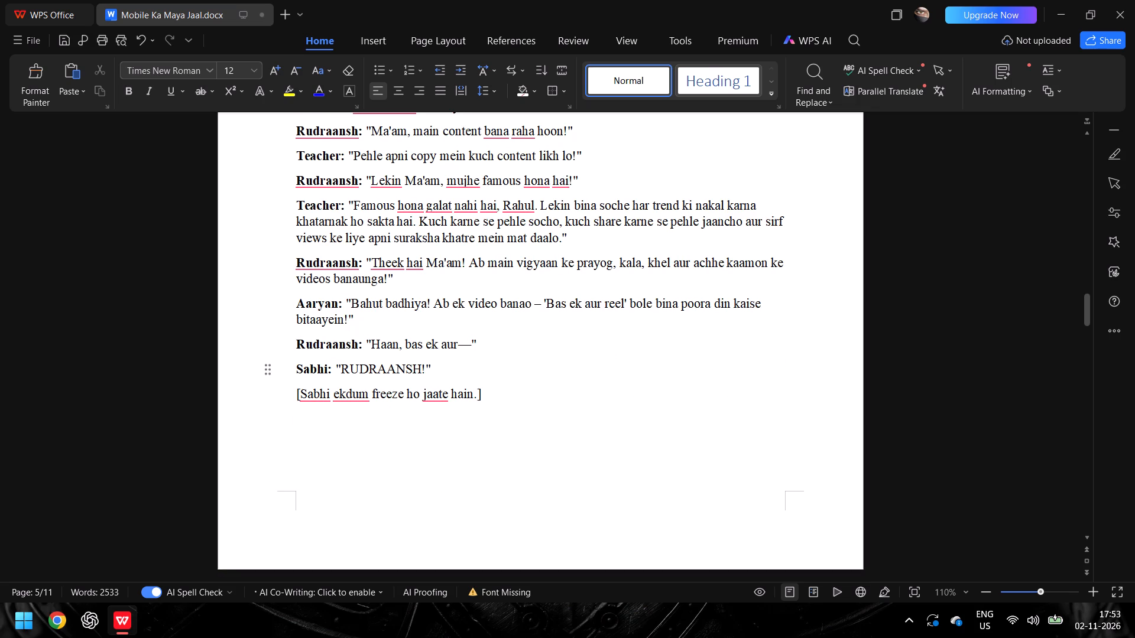
left_click(474, 376)
Look over the opening of Scene 5 and review Scene 4 back up to its Characters line.
scroll(495, 362, "down", 3)
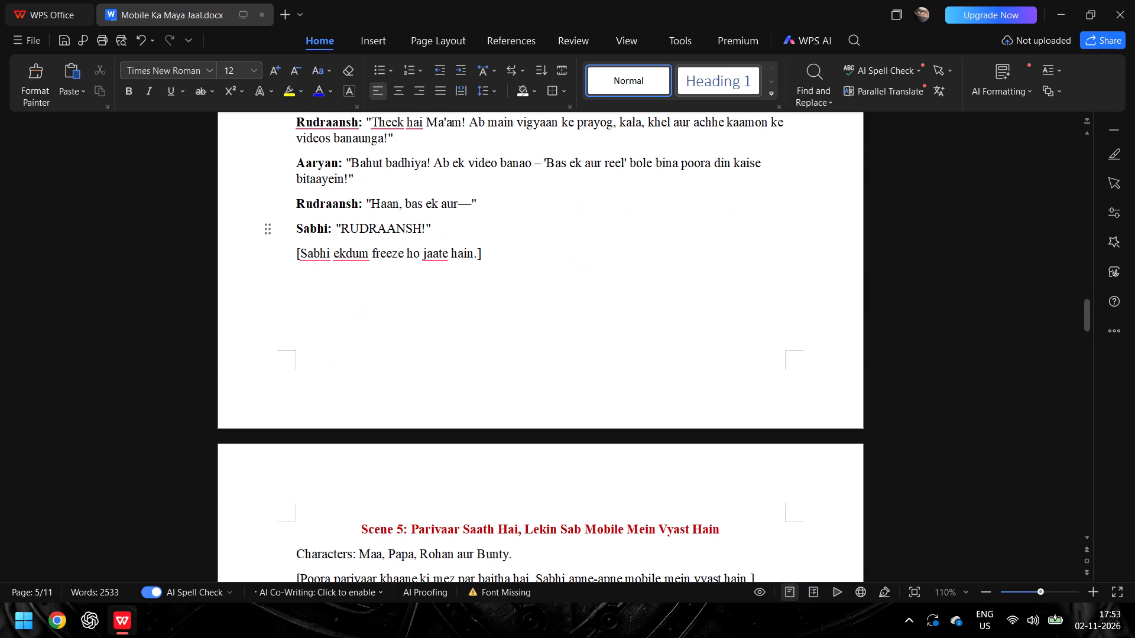
scroll(497, 304, "down", 4)
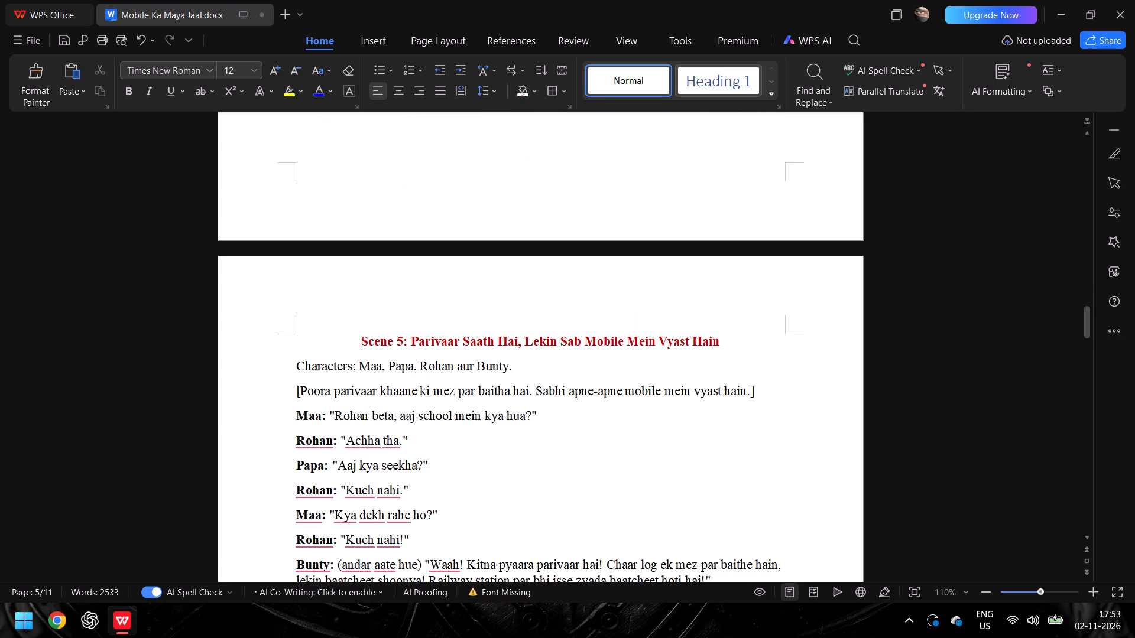
scroll(607, 327, "up", 5)
scroll(550, 327, "up", 1)
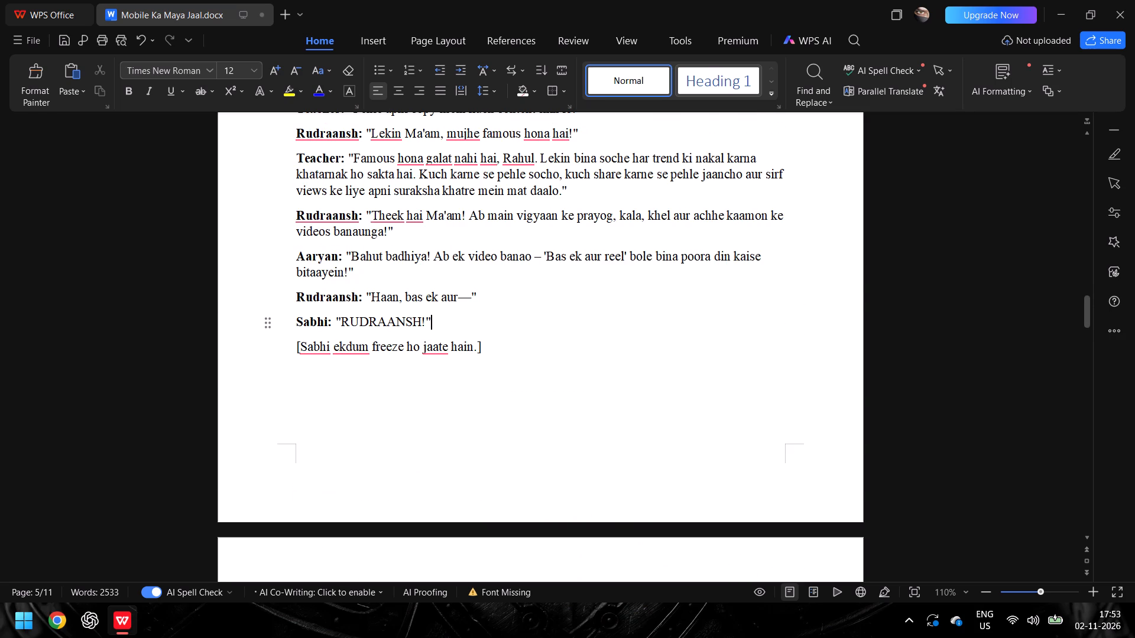
scroll(560, 276, "up", 3)
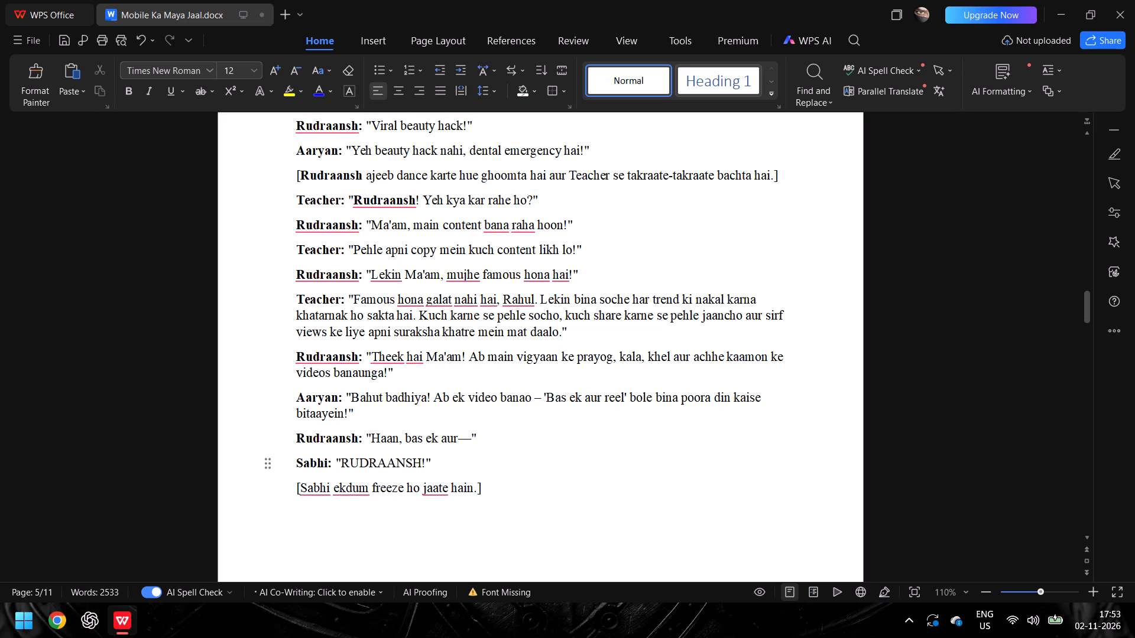
scroll(428, 276, "up", 3)
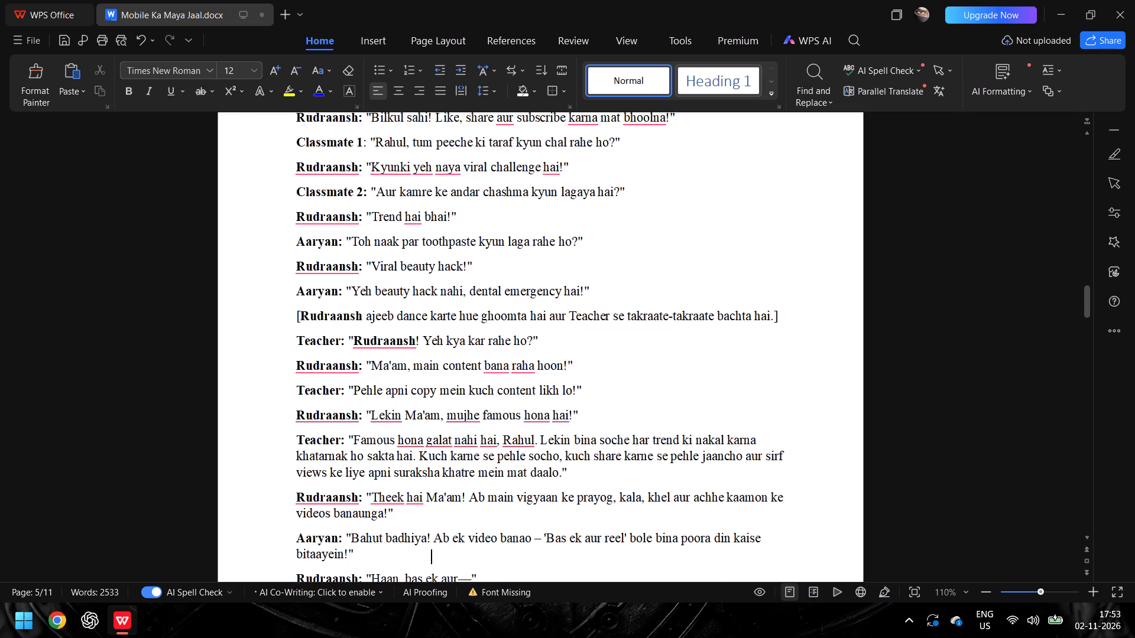
scroll(428, 276, "up", 5)
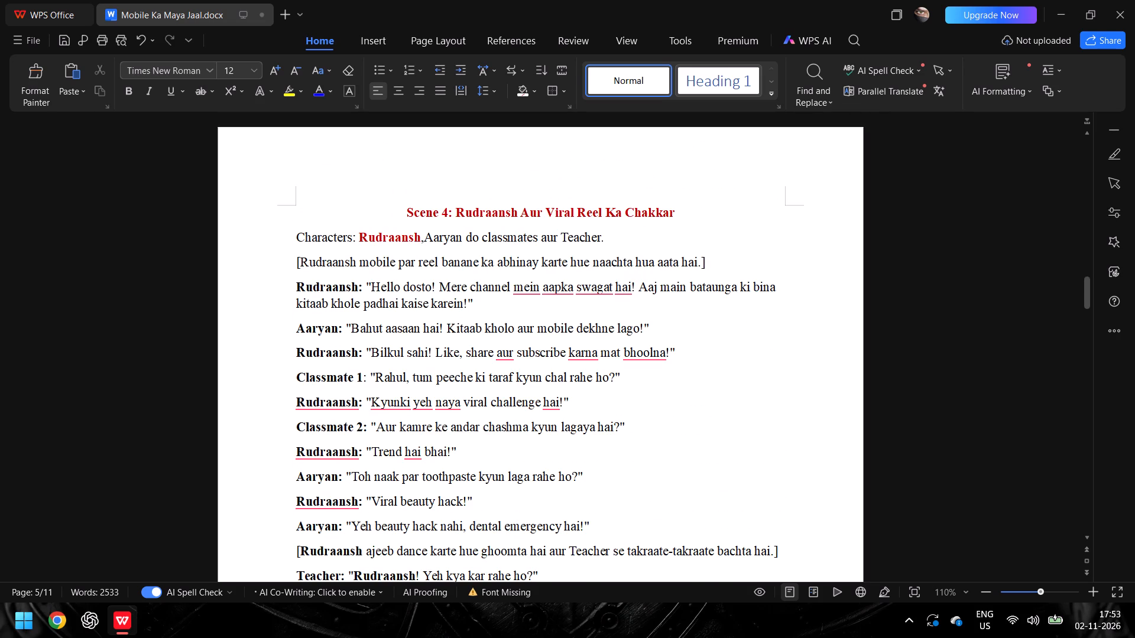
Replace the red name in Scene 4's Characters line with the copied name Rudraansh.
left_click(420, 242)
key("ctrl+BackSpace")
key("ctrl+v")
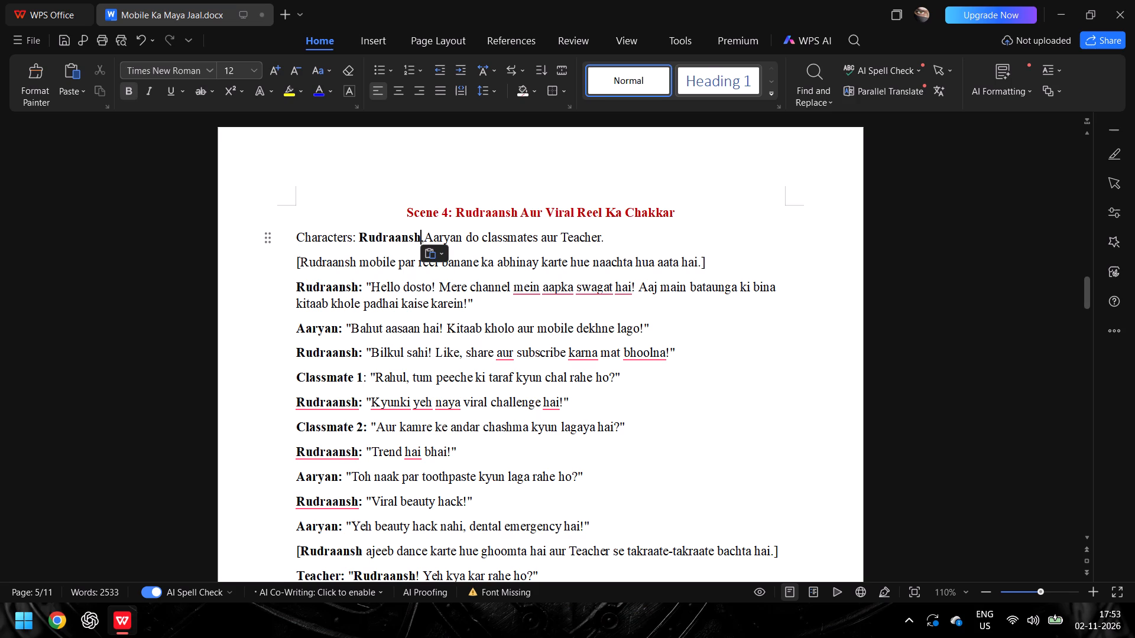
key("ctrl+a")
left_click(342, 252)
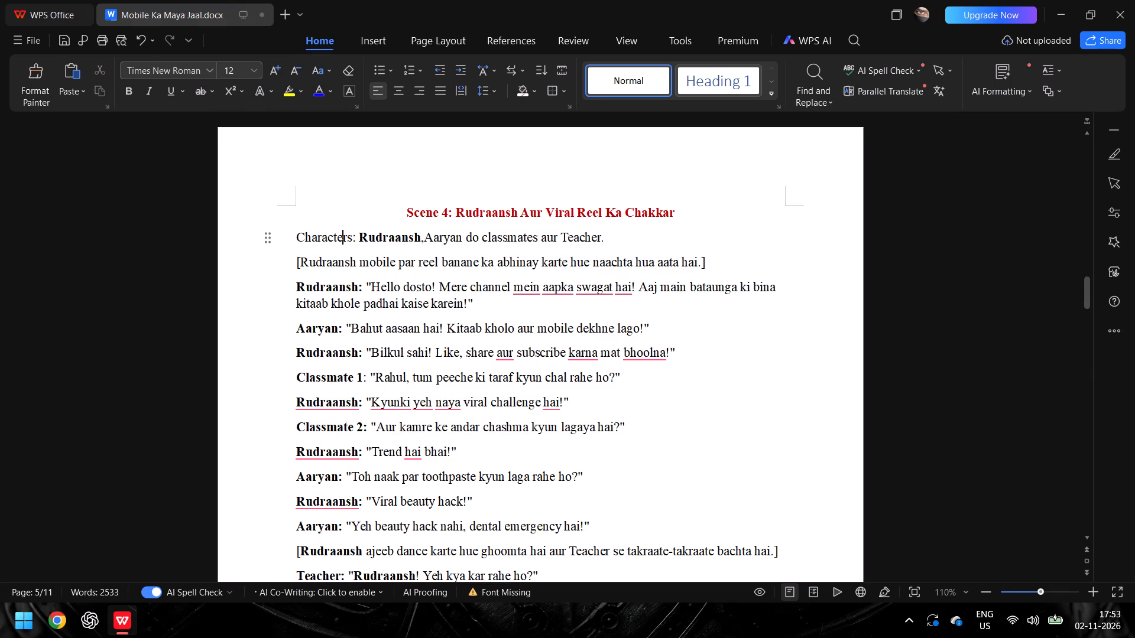
Retype the bold name in Scene 4's Characters line as plain-text Rudraansh, followed by a space.
left_click(428, 235)
left_click(420, 235)
key("ctrl+BackSpace")
type("Rudraansh")
key("space")
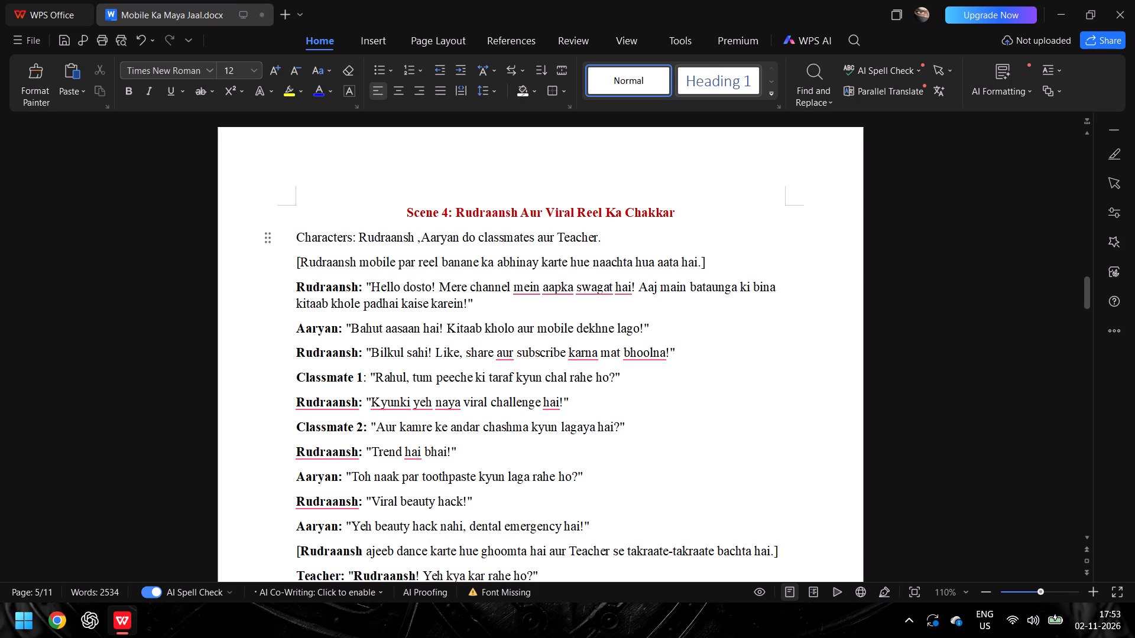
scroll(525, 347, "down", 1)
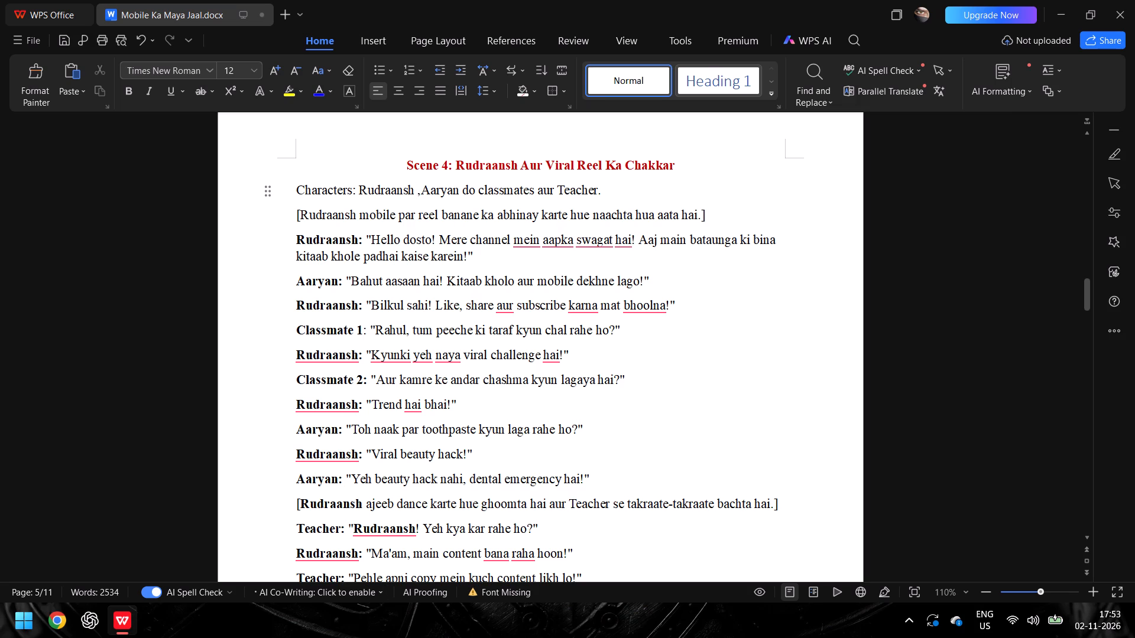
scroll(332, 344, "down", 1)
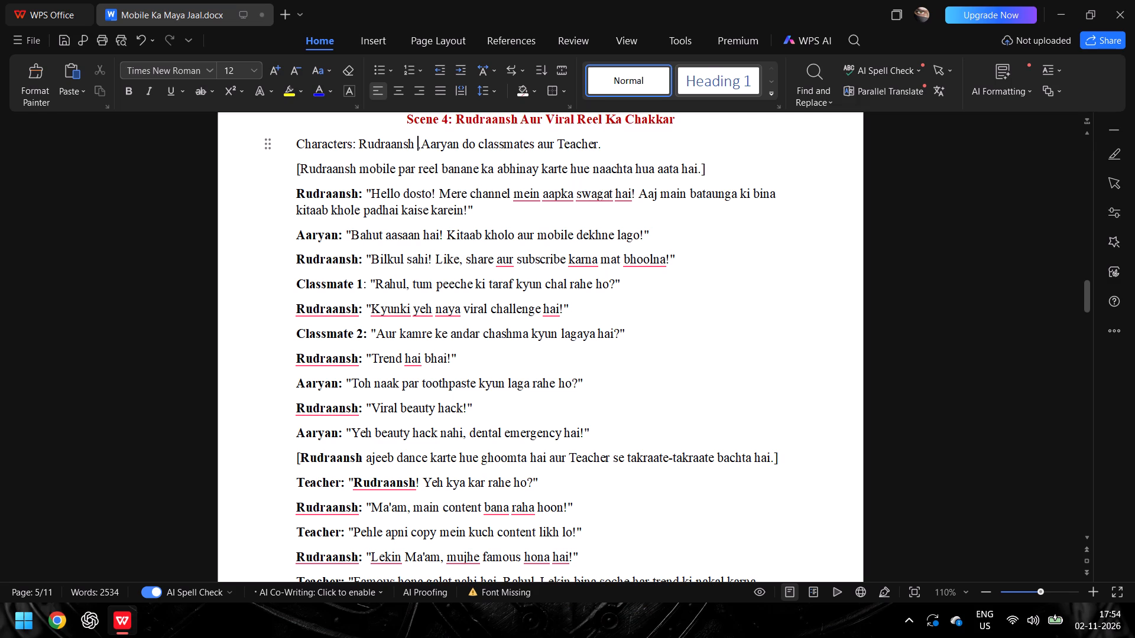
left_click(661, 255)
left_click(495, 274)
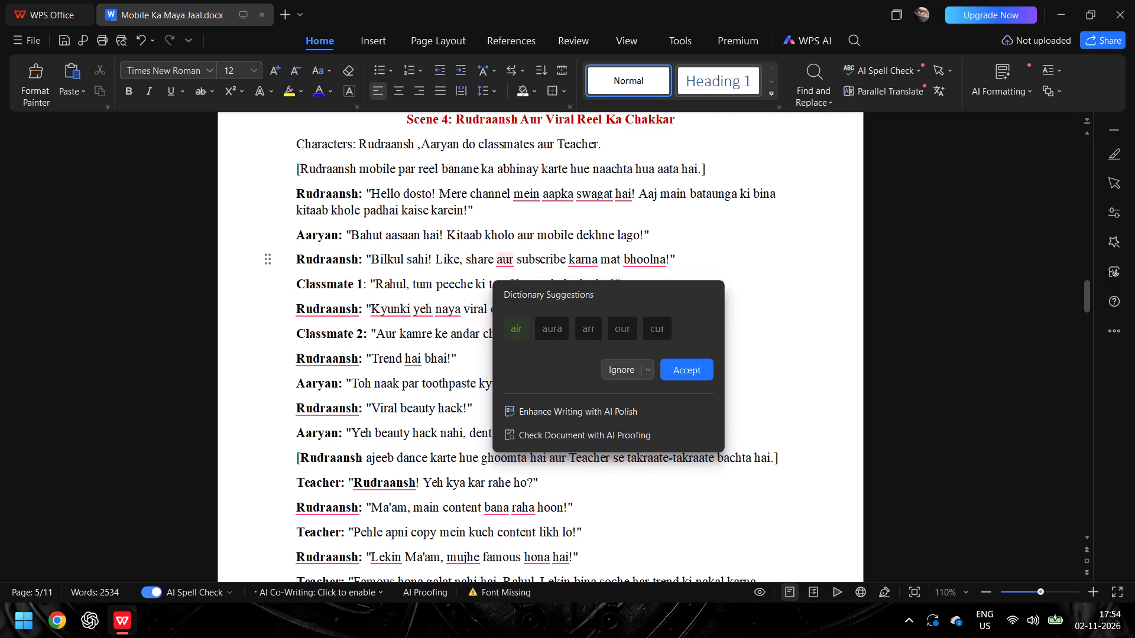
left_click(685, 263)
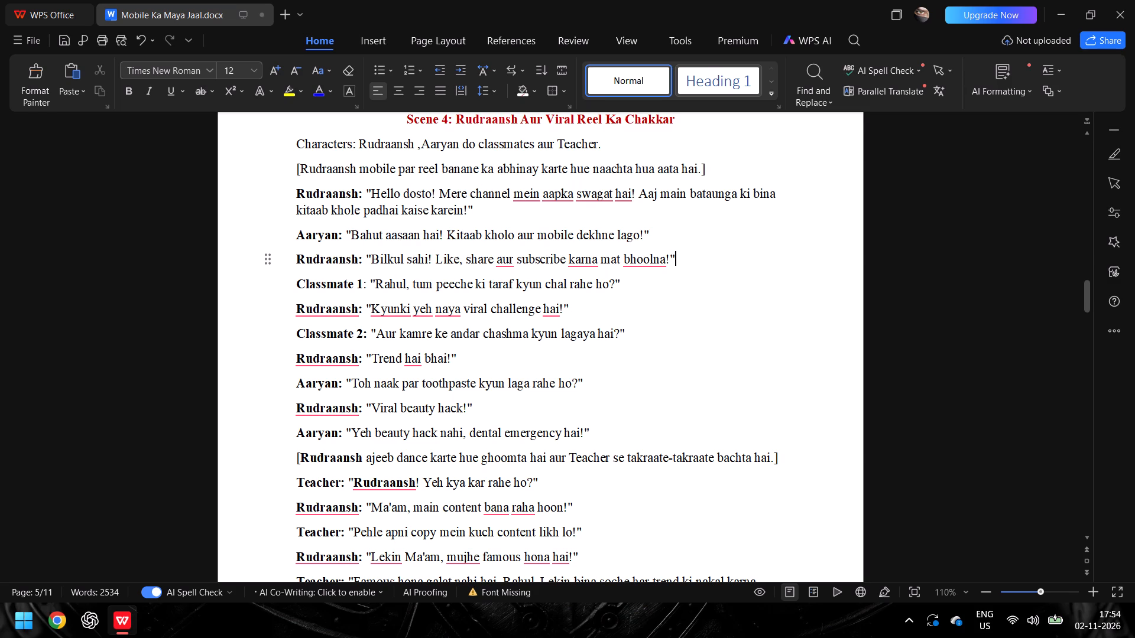
Replace the word "toothpaste" in Aaryan's "Toh naak par" line with "kya mask".
scroll(316, 424, "down", 1)
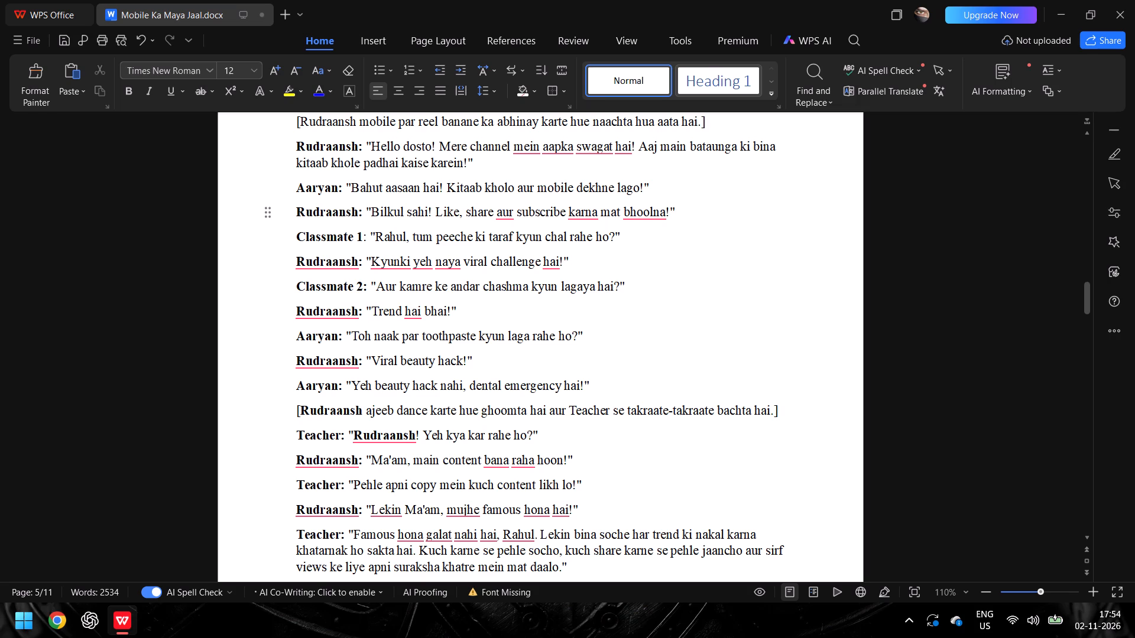
left_click(472, 333)
key("shift+BackSpace")
key("shift+BackSpace")
key("ctrl+BackSpace")
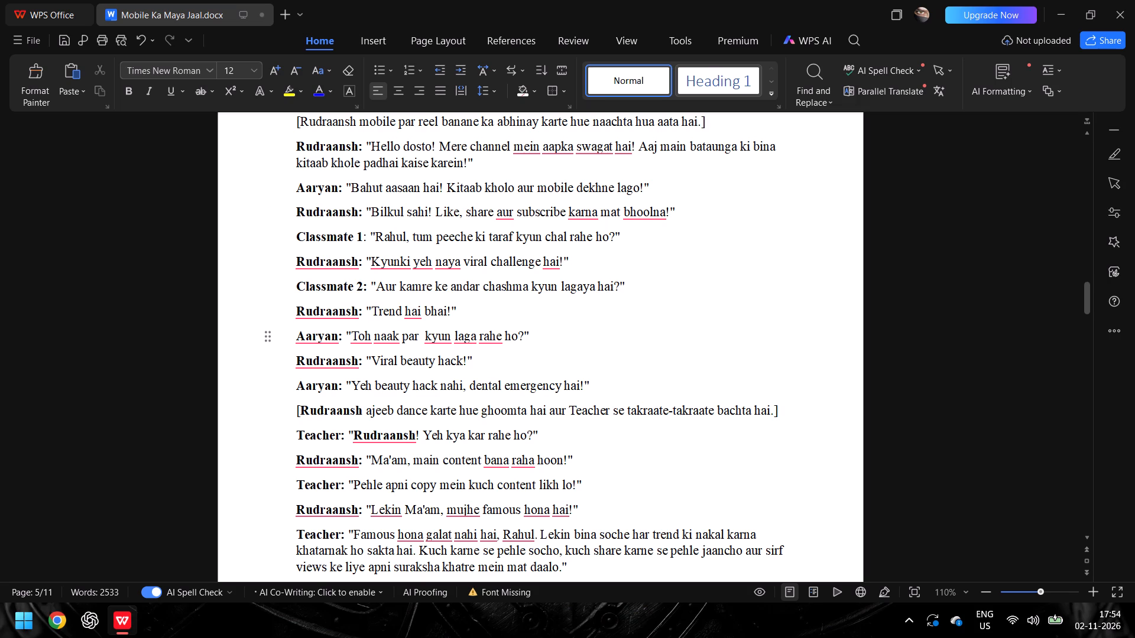
type("kya")
key("space")
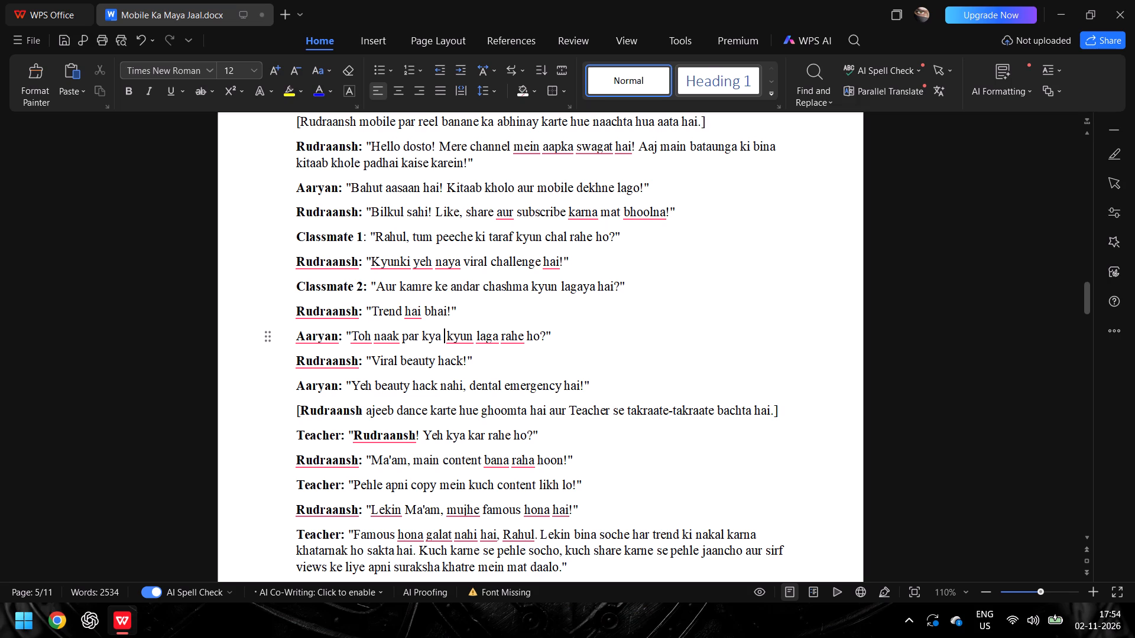
type("mask")
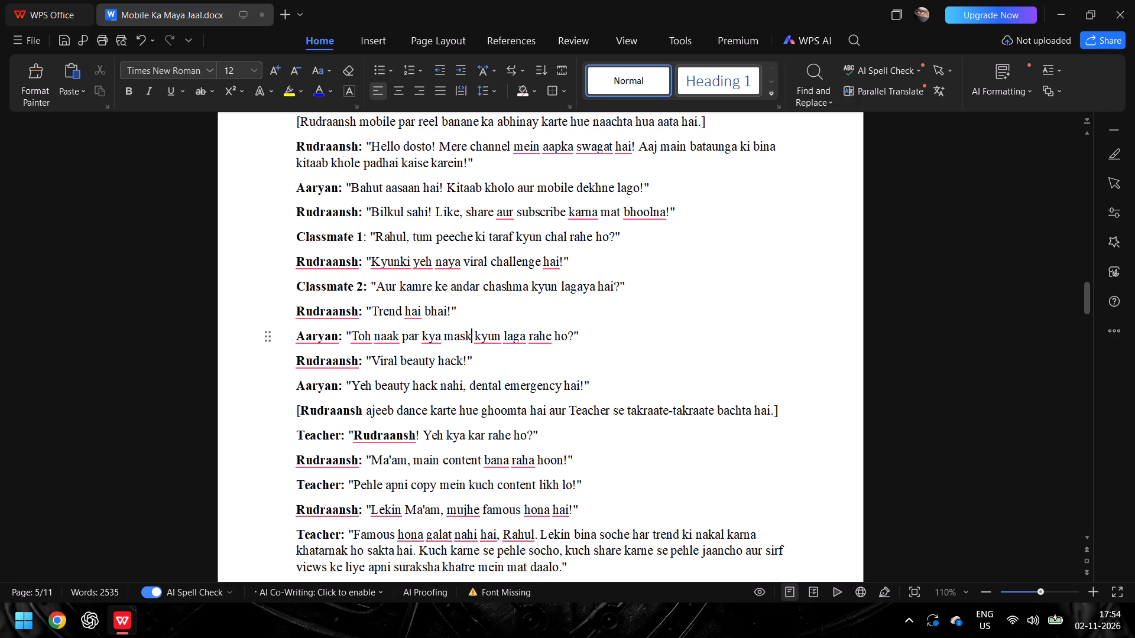
Remove "kyun" after "mask" in Aaryan's line, keeping the wording "kya mask laga rahe ho?".
key("ctrl+Delete")
key("ctrl+Delete")
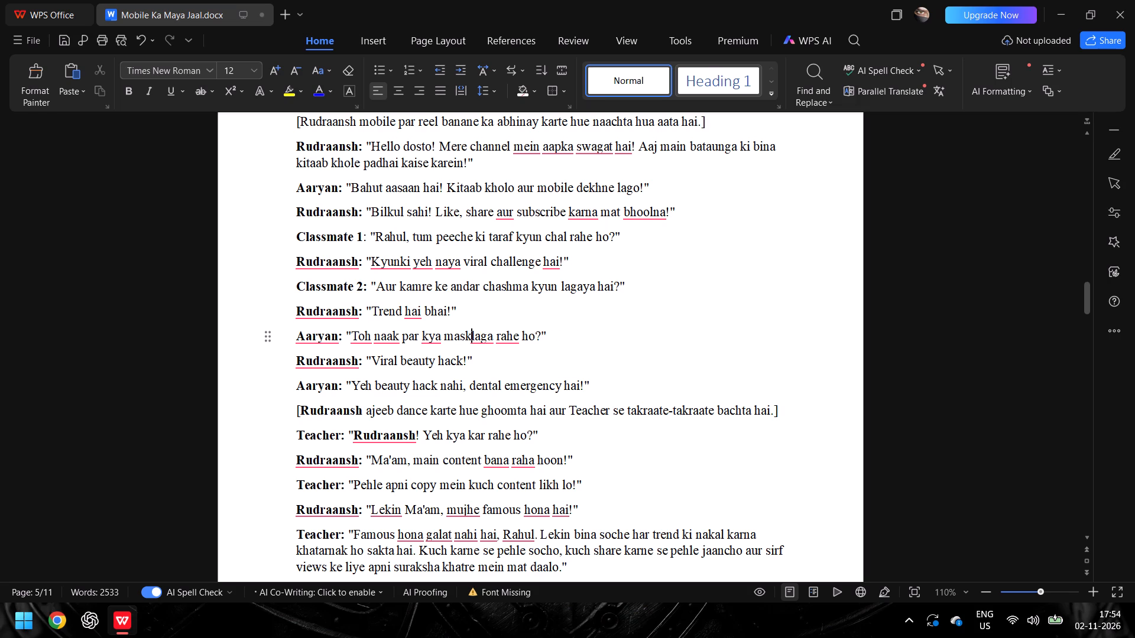
key("ctrl+Delete")
key("space")
type("laga")
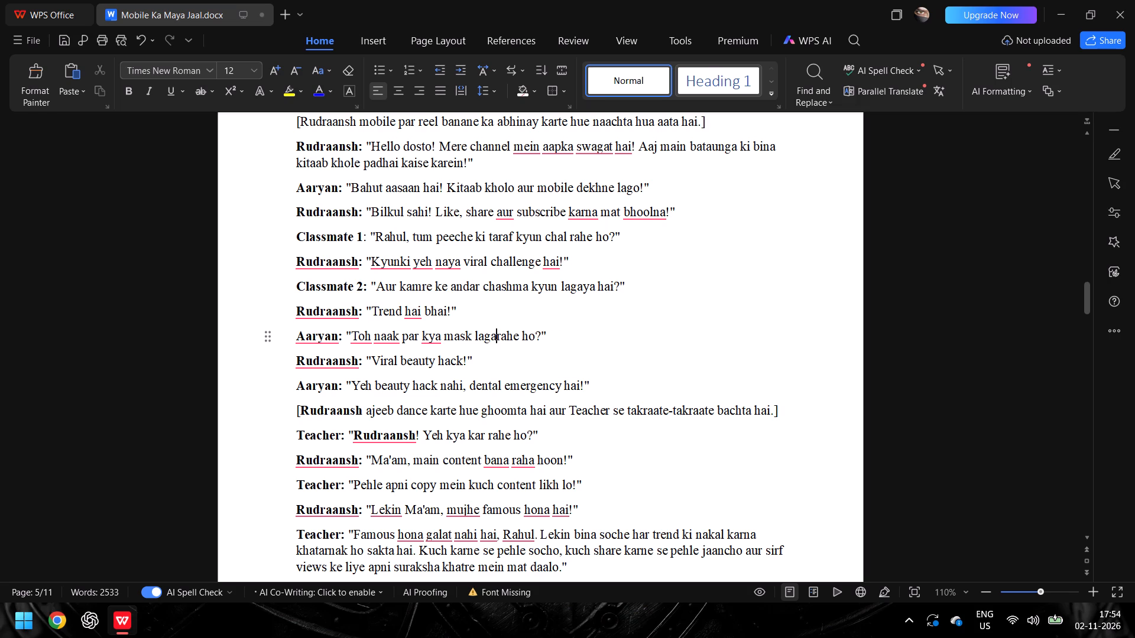
key("space")
Change "laga rahe" to "lagaye" so Aaryan's line reads "Toh naak par kya mask lagaye ho?".
left_click(525, 334)
key("BackSpace")
key("ctrl+BackSpace")
key("BackSpace")
type("ye")
key("space")
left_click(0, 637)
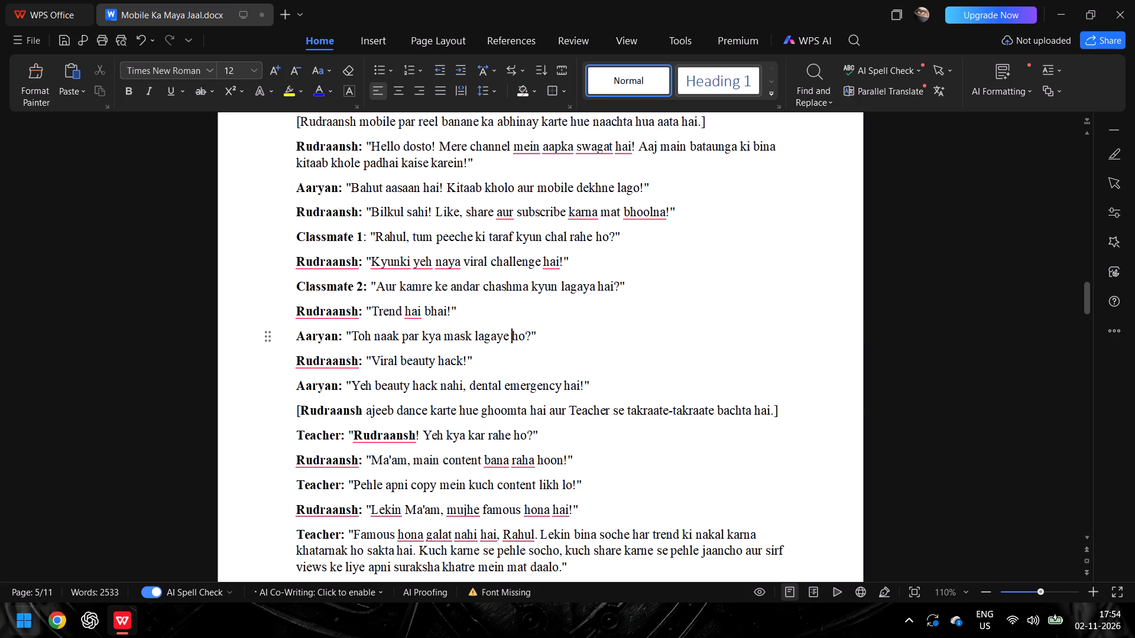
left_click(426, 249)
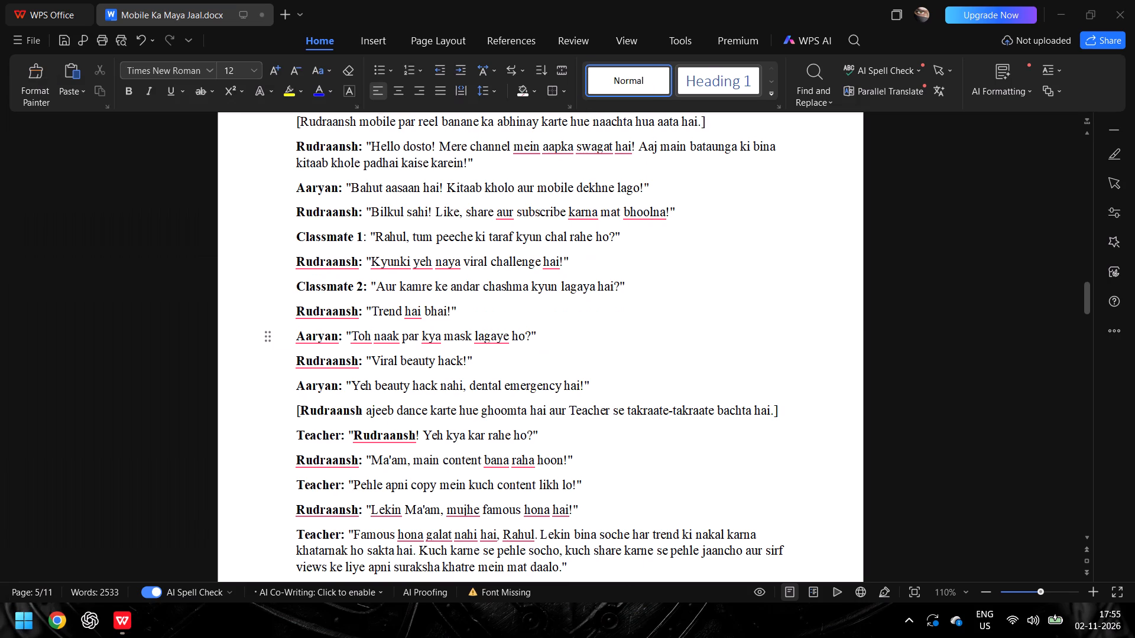
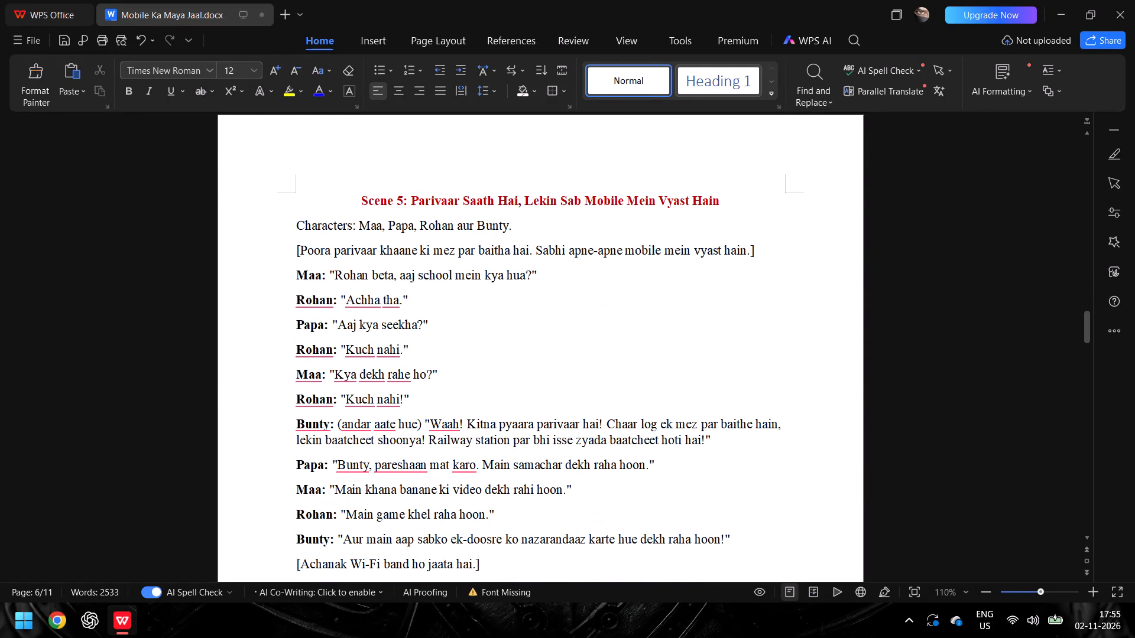
Replace the Teacher speaker label with Phozang on the Scene 4 line "Rudraansh! Yeh kya kar rahe ho?".
scroll(407, 251, "up", 6)
scroll(393, 282, "down", 3)
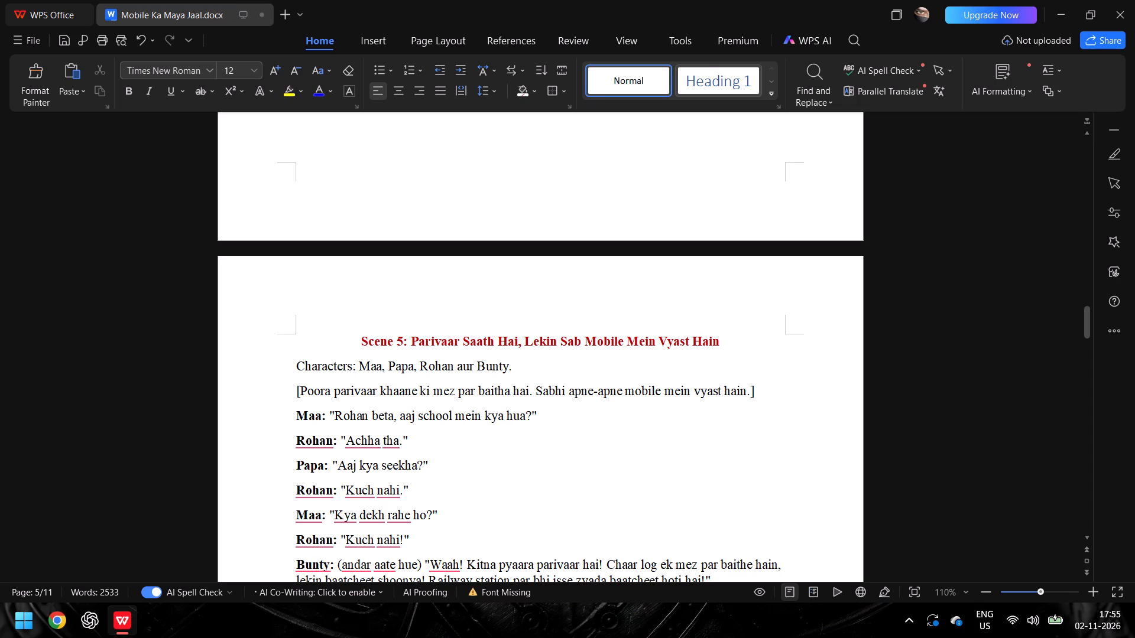
scroll(345, 452, "down", 3)
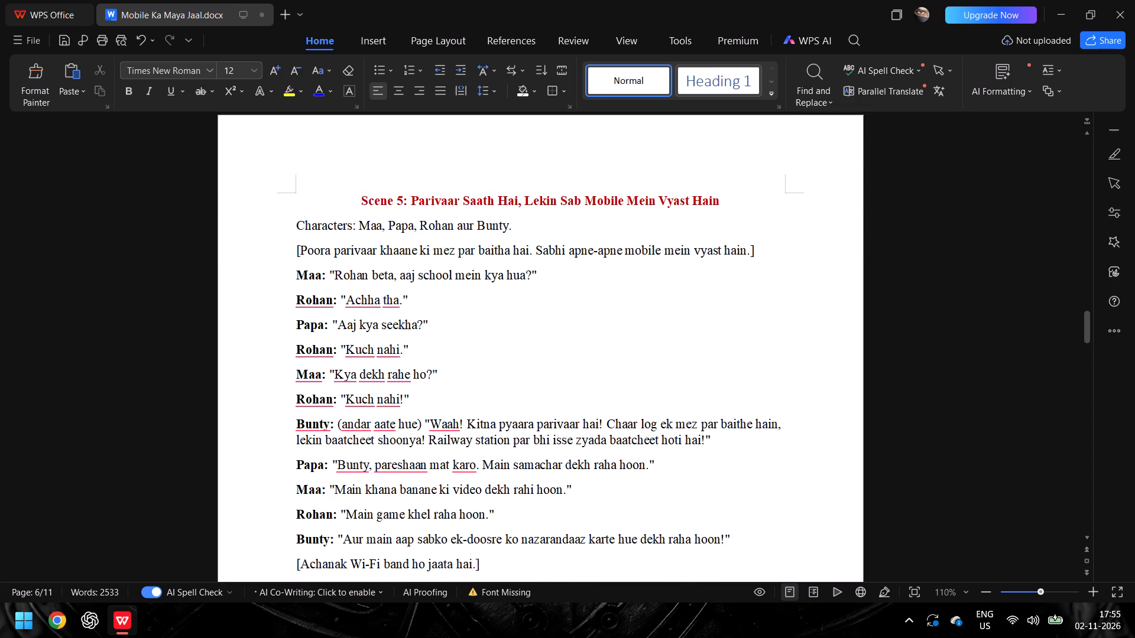
scroll(490, 207, "up", 13)
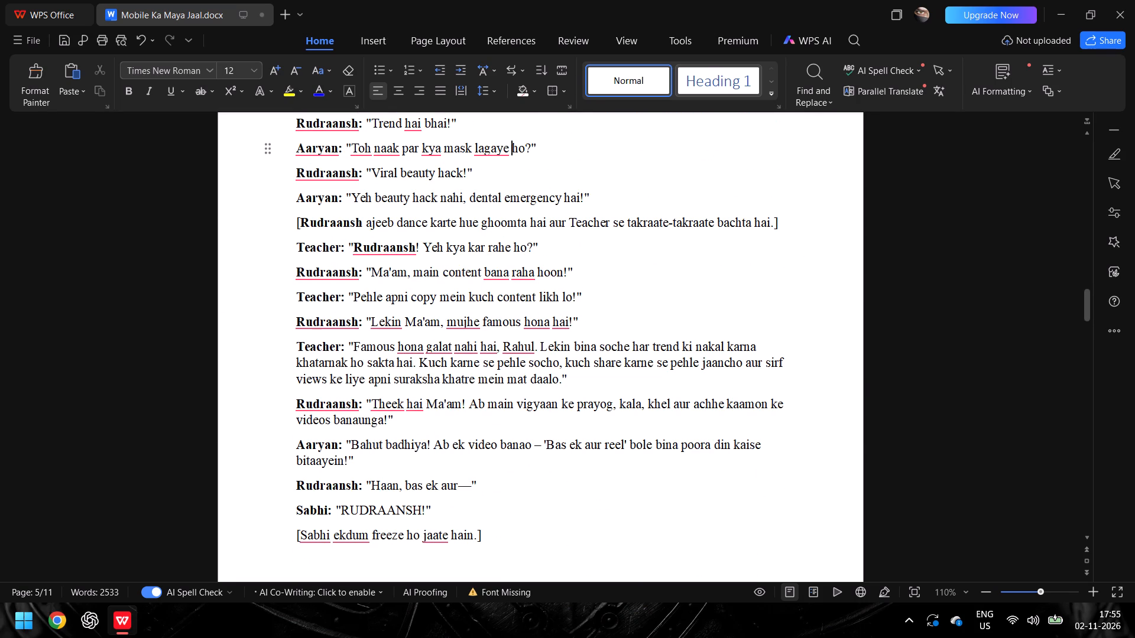
scroll(294, 456, "up", 6)
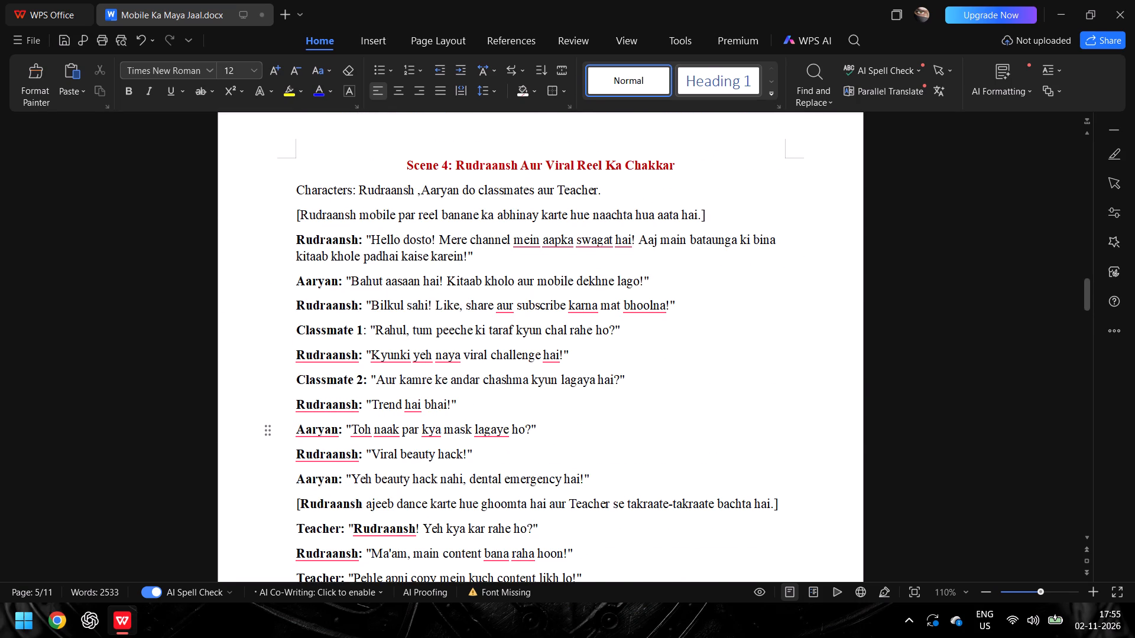
scroll(394, 440, "down", 1)
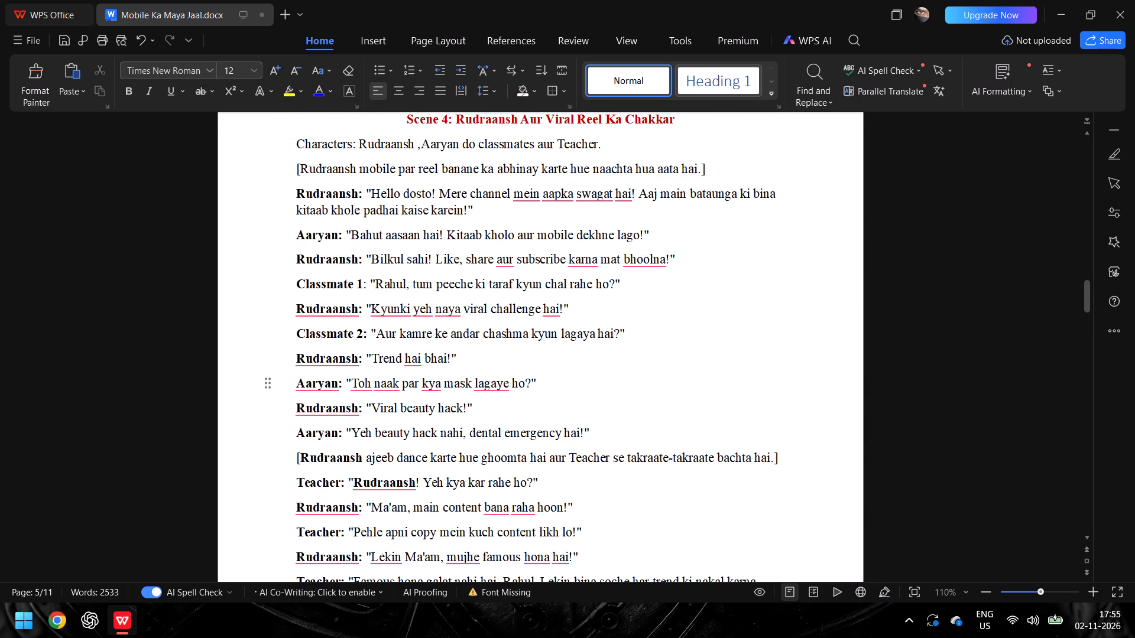
left_click(342, 483)
key("shift+BackSpace")
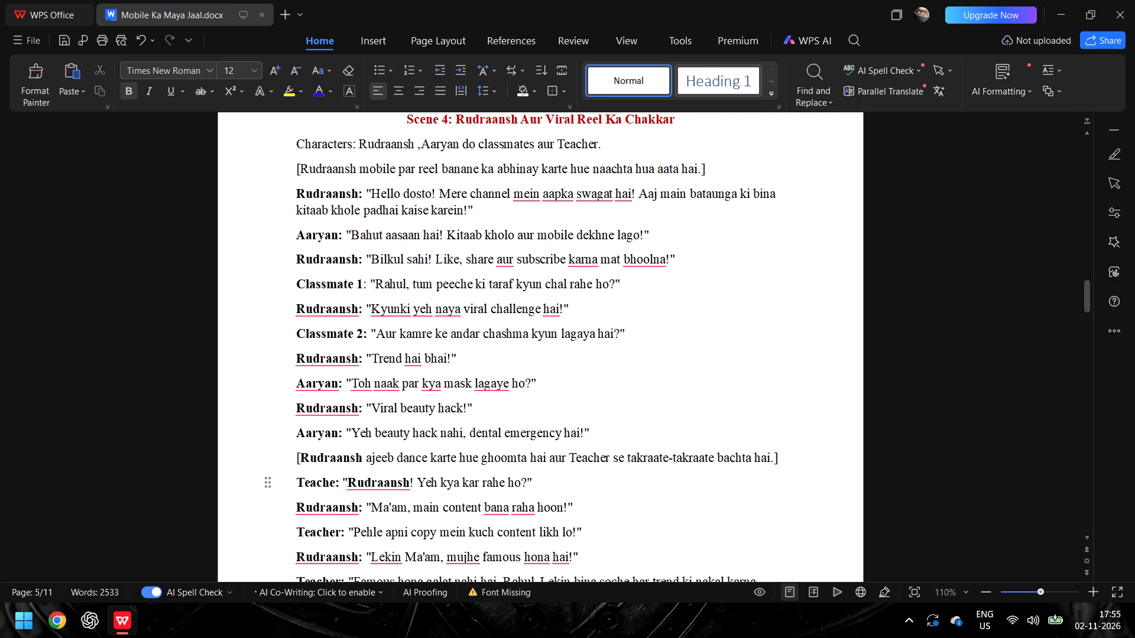
key("ctrl+BackSpace")
type("Phozang")
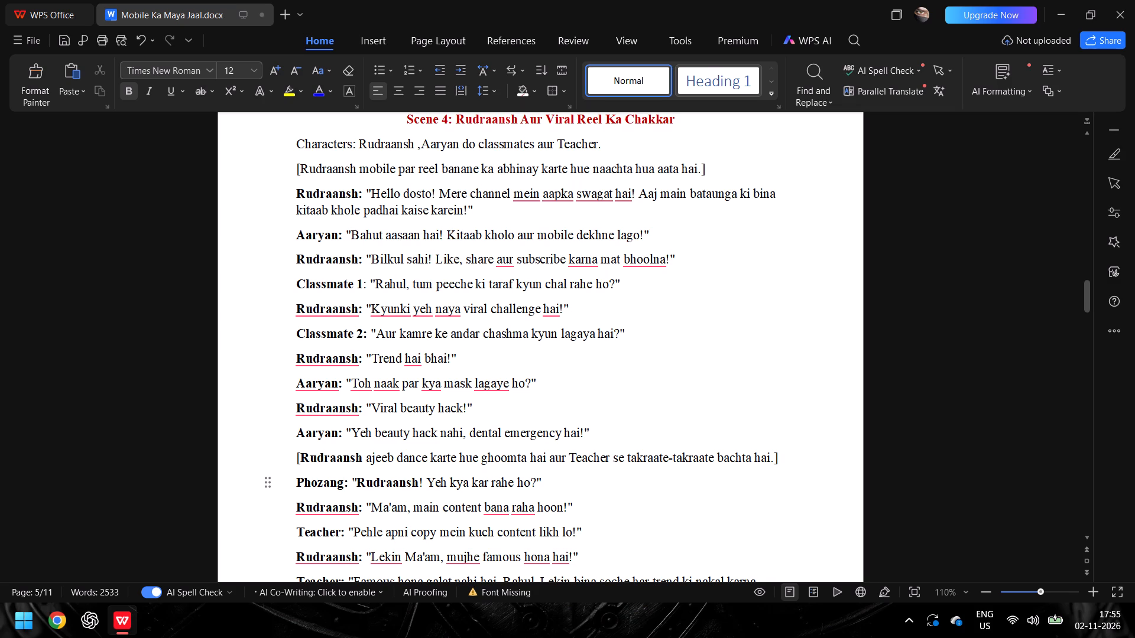
Change the Teacher speaker label to Phozang on the "Pehle apni copy mein" and "Famous hona galat nahi hai" lines.
scroll(326, 241, "down", 3)
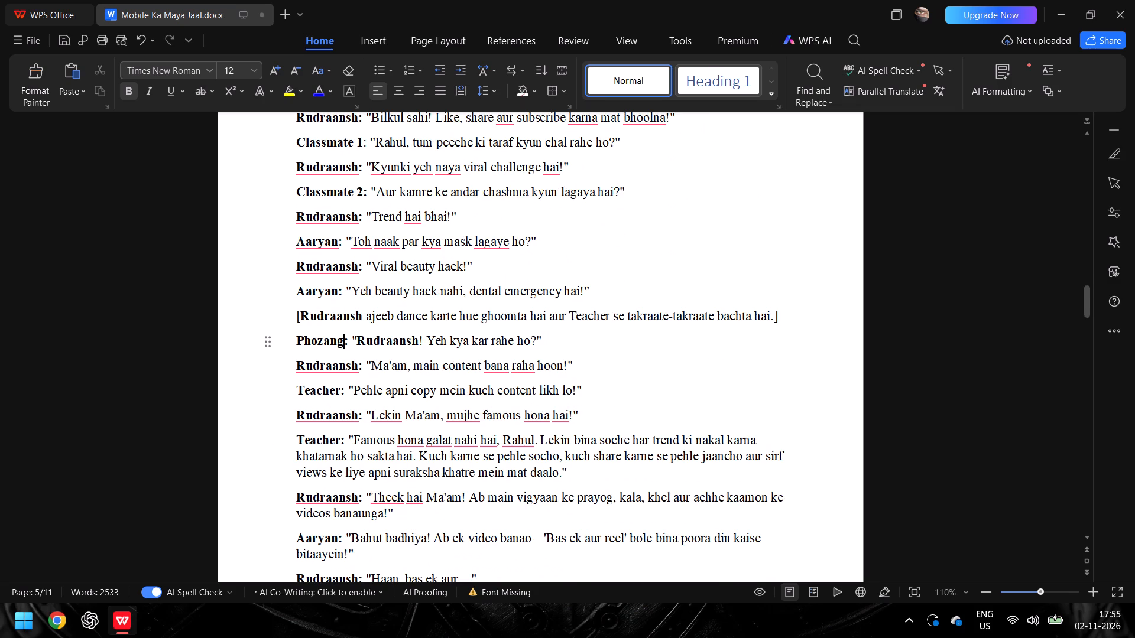
left_click(346, 393)
left_click(338, 391)
key("ctrl+BackSpace")
type("Phozang")
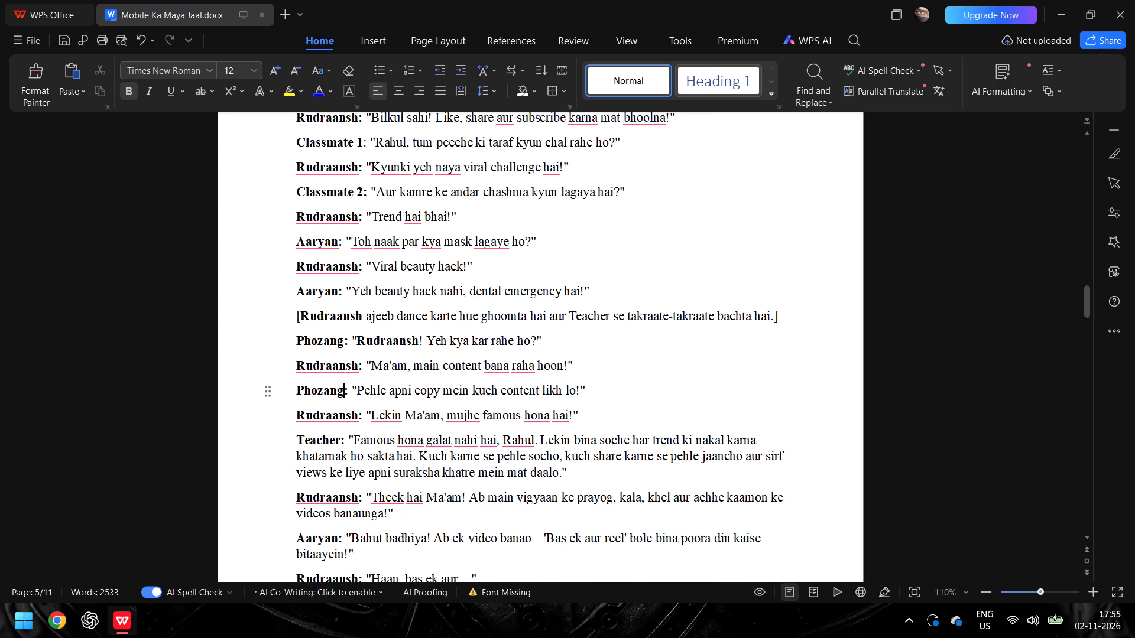
scroll(300, 489, "down", 1)
left_click(340, 393)
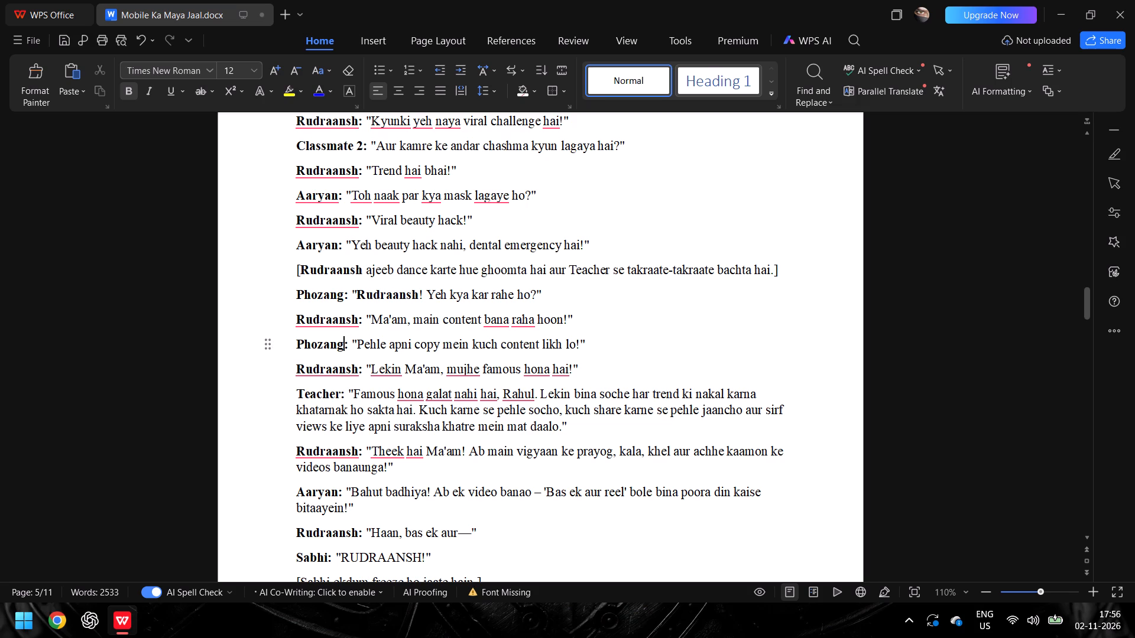
key("ctrl+BackSpace")
type("Phozang")
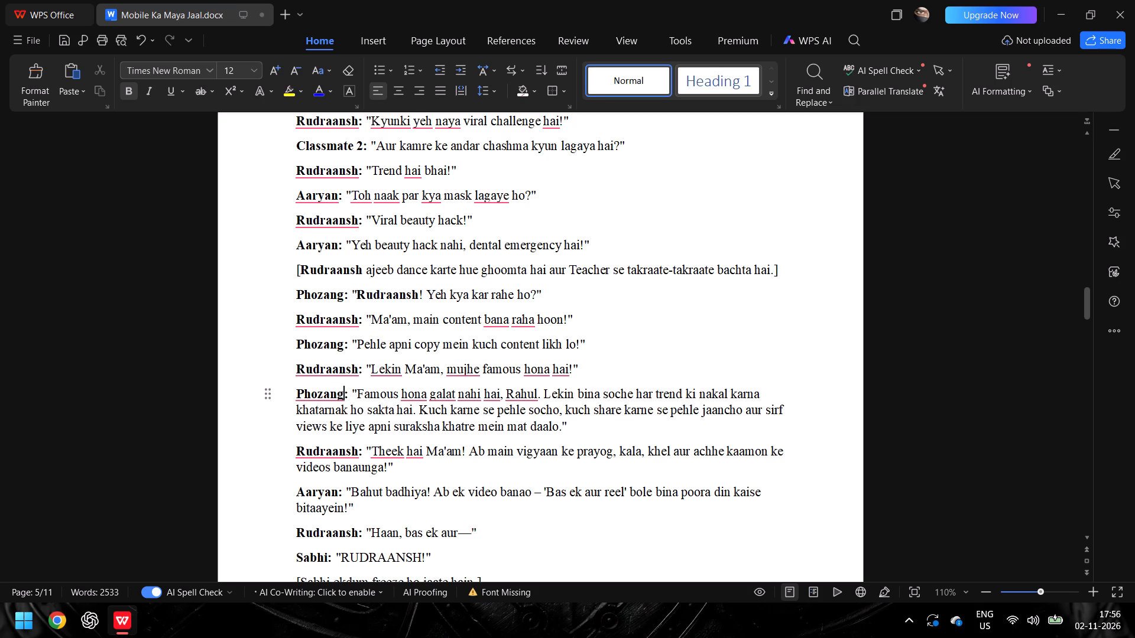
Turn off AI Spell Check for the document.
scroll(462, 458, "down", 1)
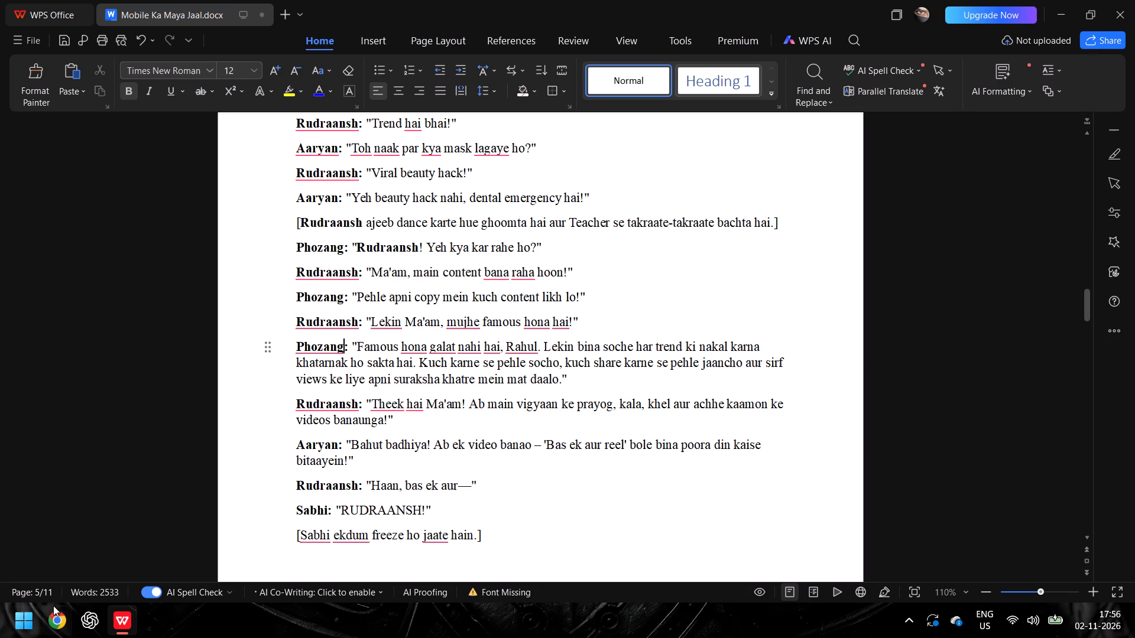
left_click(148, 592)
left_click(148, 592)
left_click(148, 592)
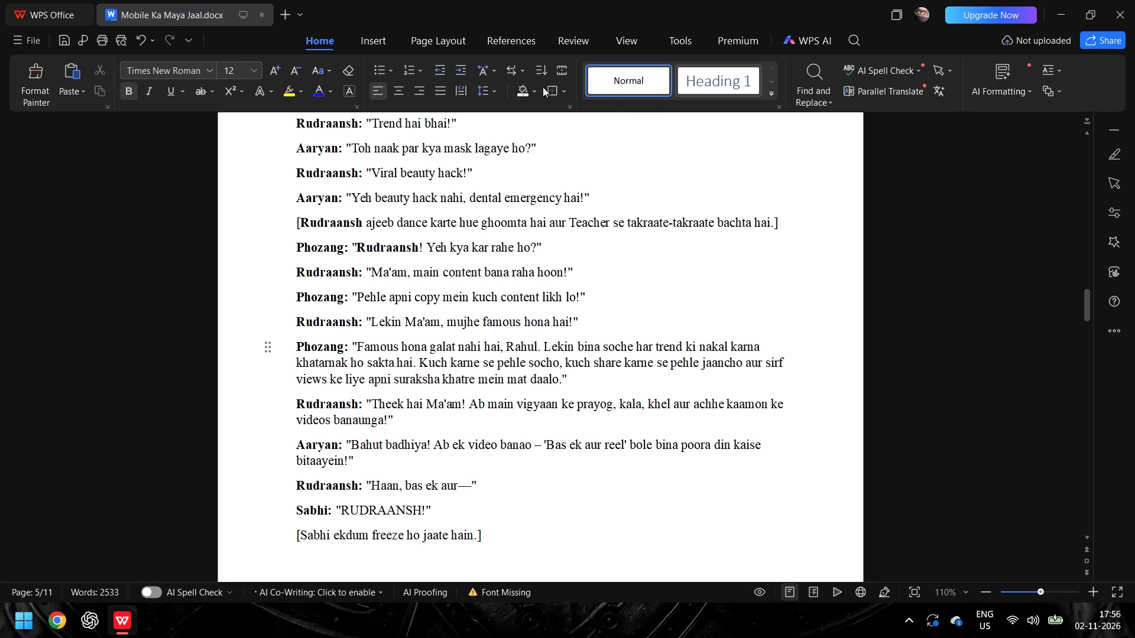
Save the script document.
scroll(287, 356, "down", 2)
scroll(281, 346, "up", 2)
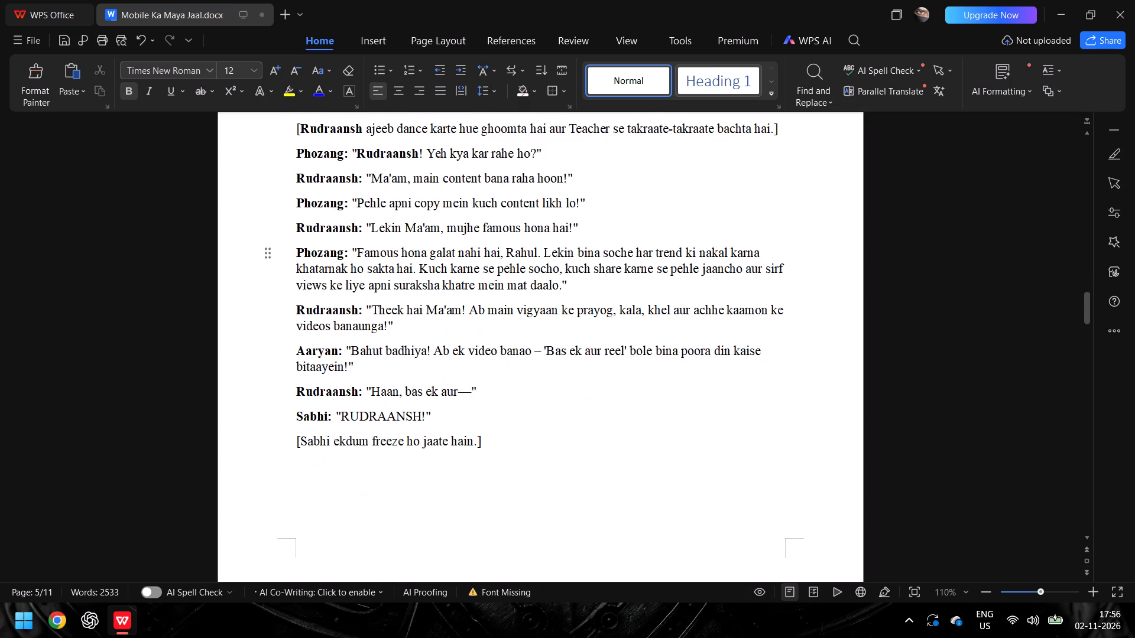
scroll(281, 346, "up", 2)
scroll(239, 281, "down", 2)
scroll(105, 185, "up", 1)
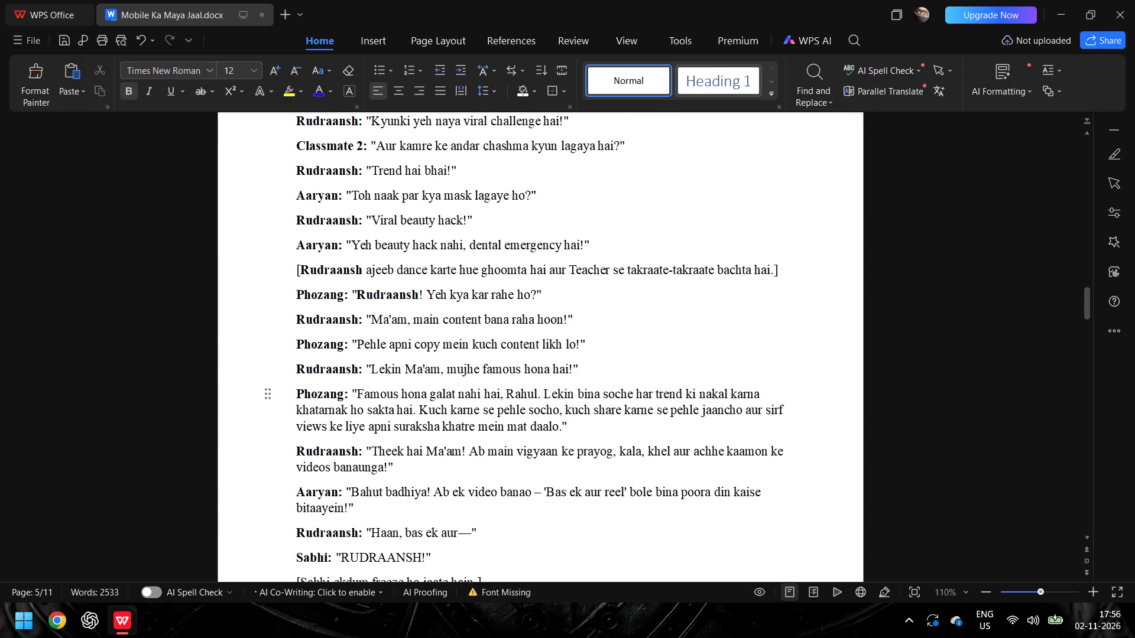
key("ctrl+s")
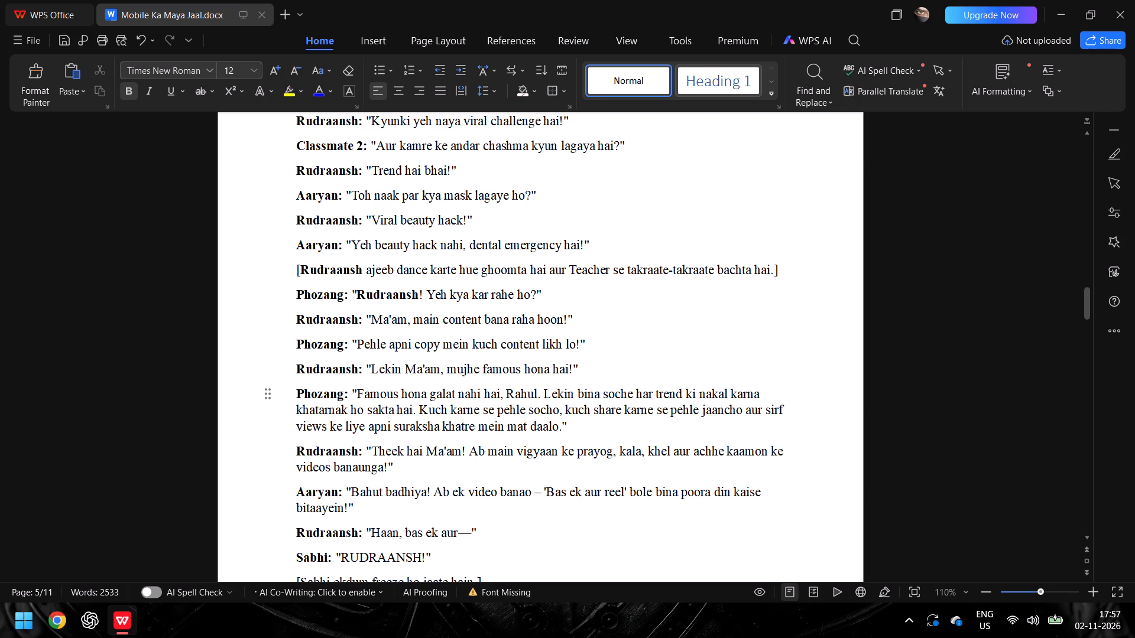
Change "kala" to "kalaa" in Rudraansh's "Theek hai Ma'am!" line in Scene 4.
left_click(638, 451)
key("a")
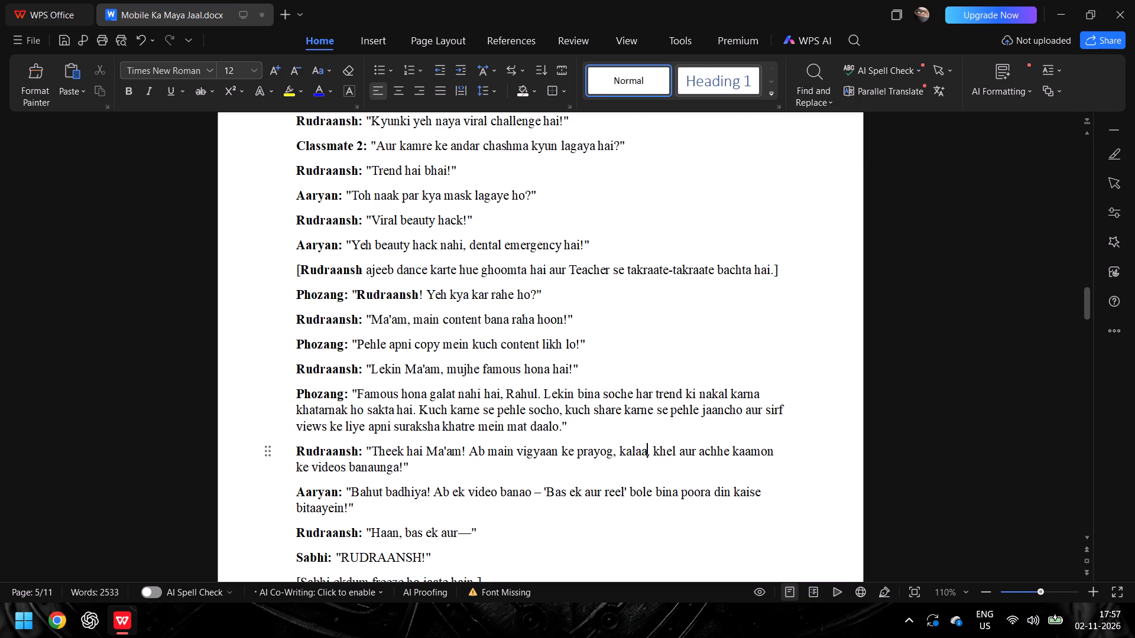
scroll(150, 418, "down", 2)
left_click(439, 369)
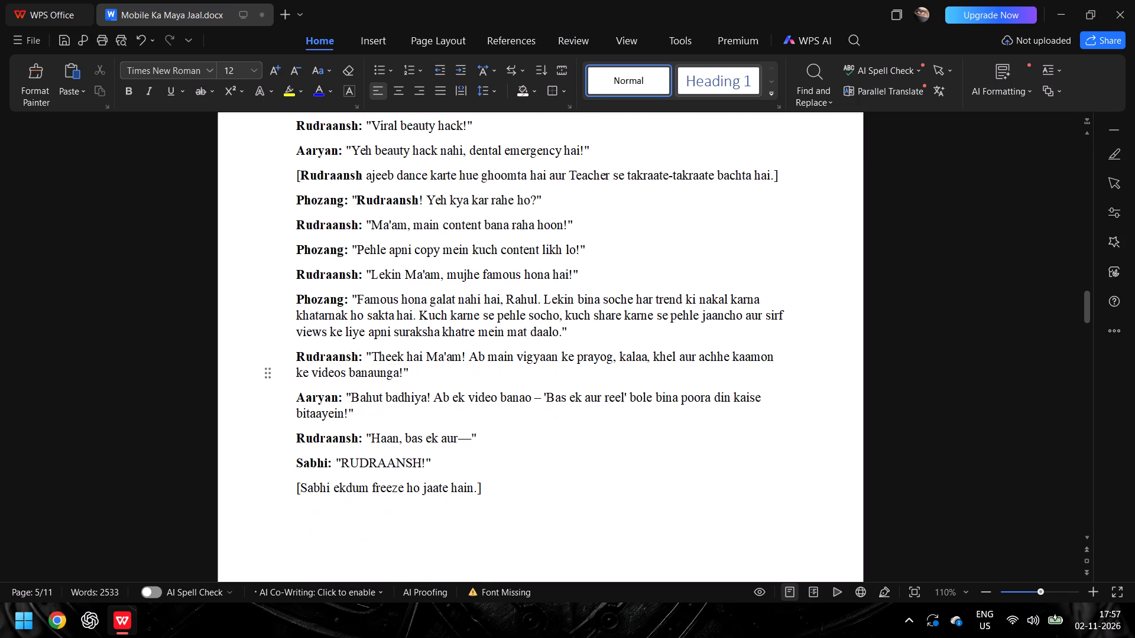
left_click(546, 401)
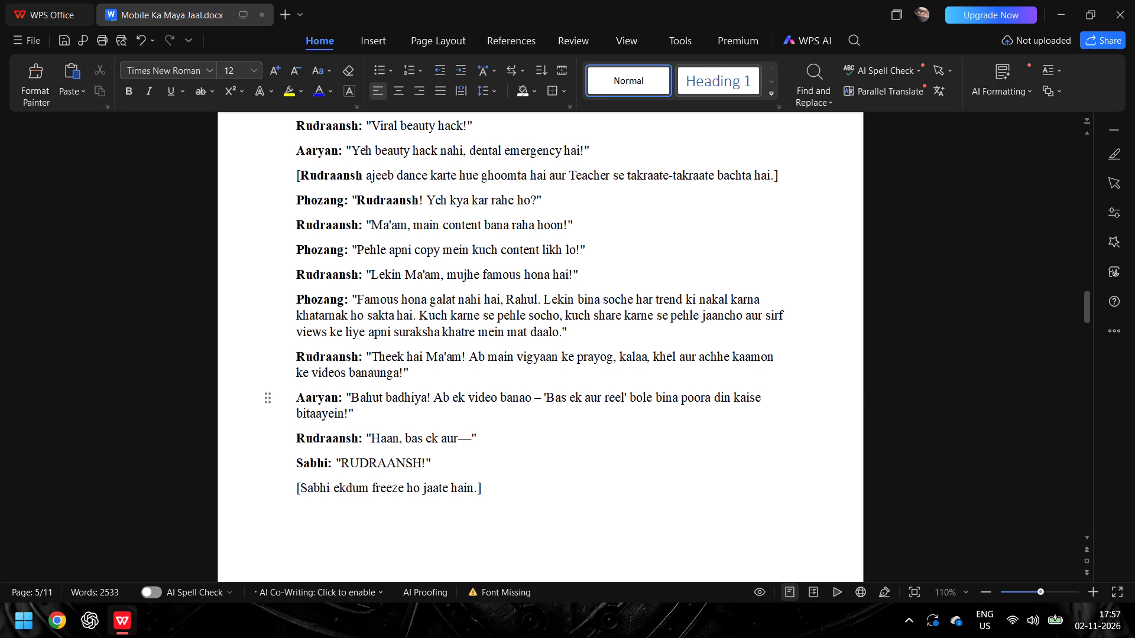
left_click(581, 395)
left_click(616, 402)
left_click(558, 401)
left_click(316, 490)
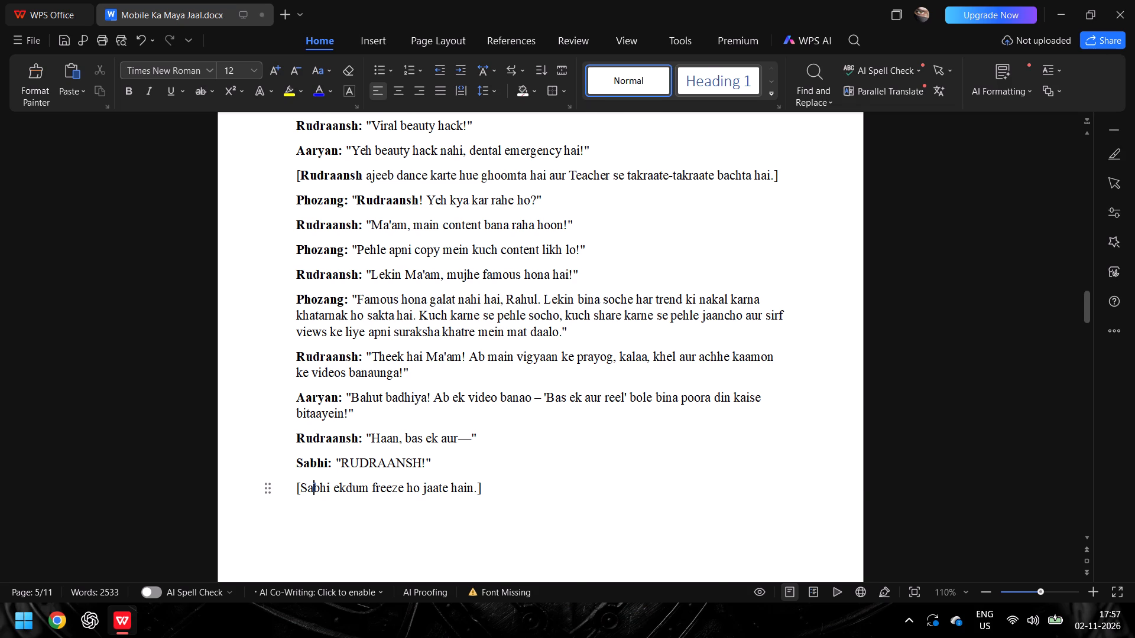
Replace the Maa speaker label with Divya on Scene 5's first dialogue line, "Rohan beta, aaj school mein kya hua?".
scroll(322, 487, "down", 10)
left_click(217, 451)
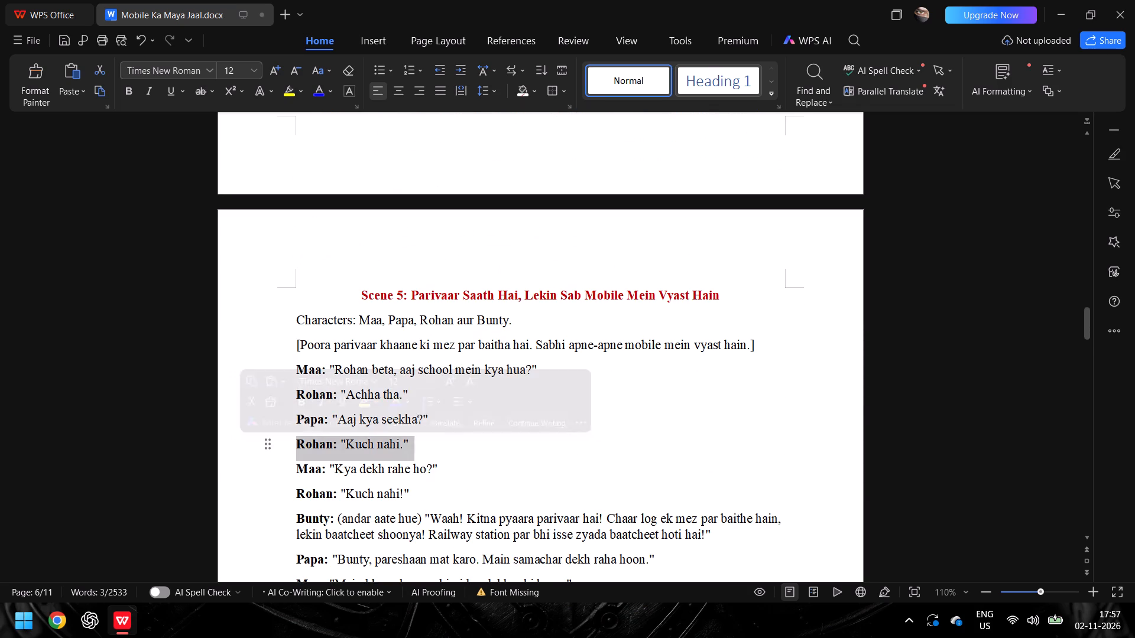
left_click(736, 473)
scroll(383, 344, "down", 1)
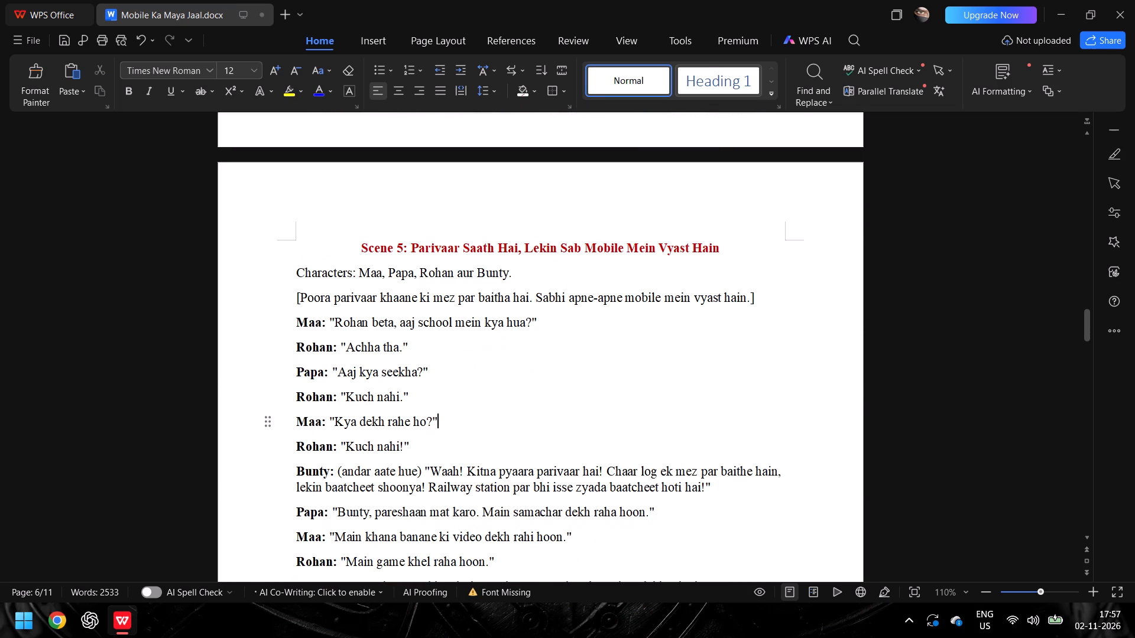
left_click(319, 324)
key("ctrl+BackSpace")
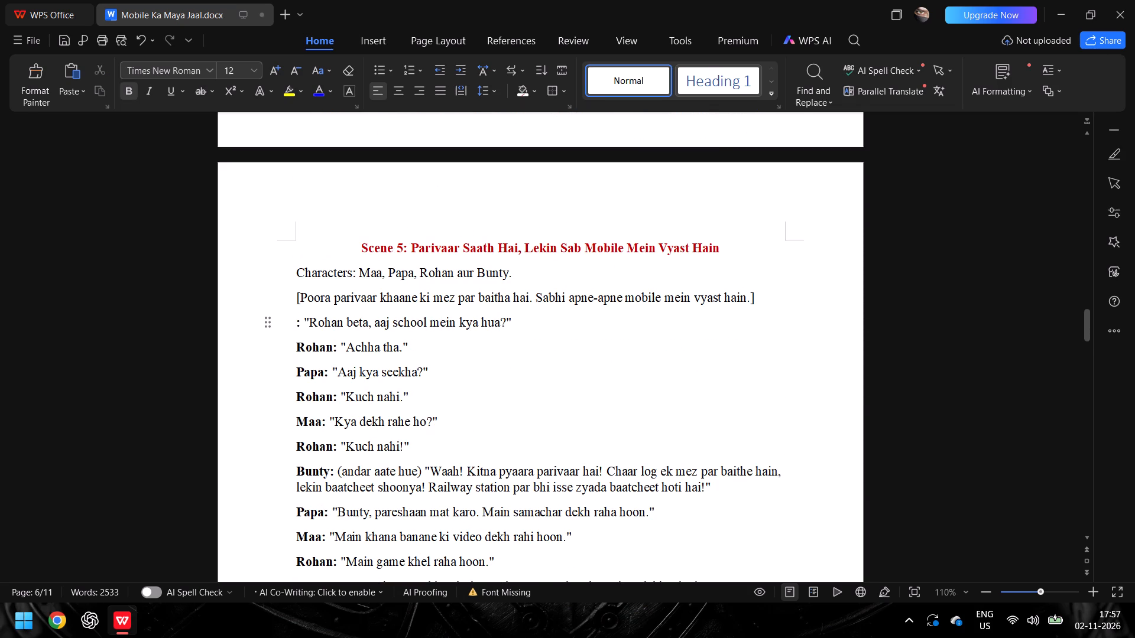
type("Divya")
key("Down")
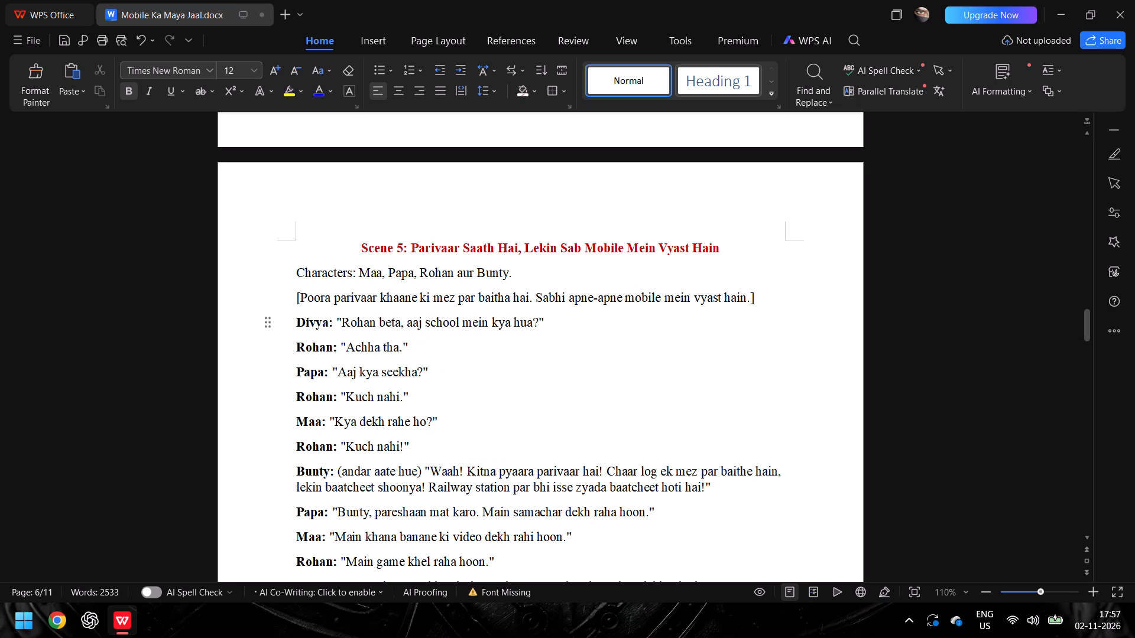
Replace the Rohan speaker label with Vinayak on the "Achha tha." line in Scene 5.
key("Right")
key("ctrl+BackSpace")
type("Vinayal")
key("BackSpace")
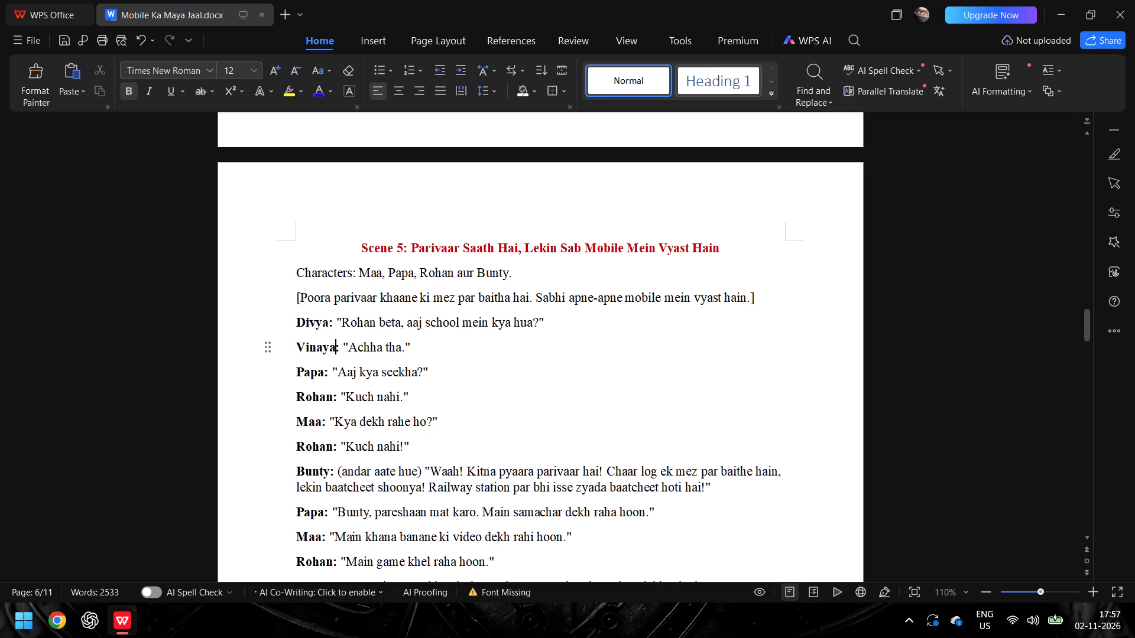
key("k")
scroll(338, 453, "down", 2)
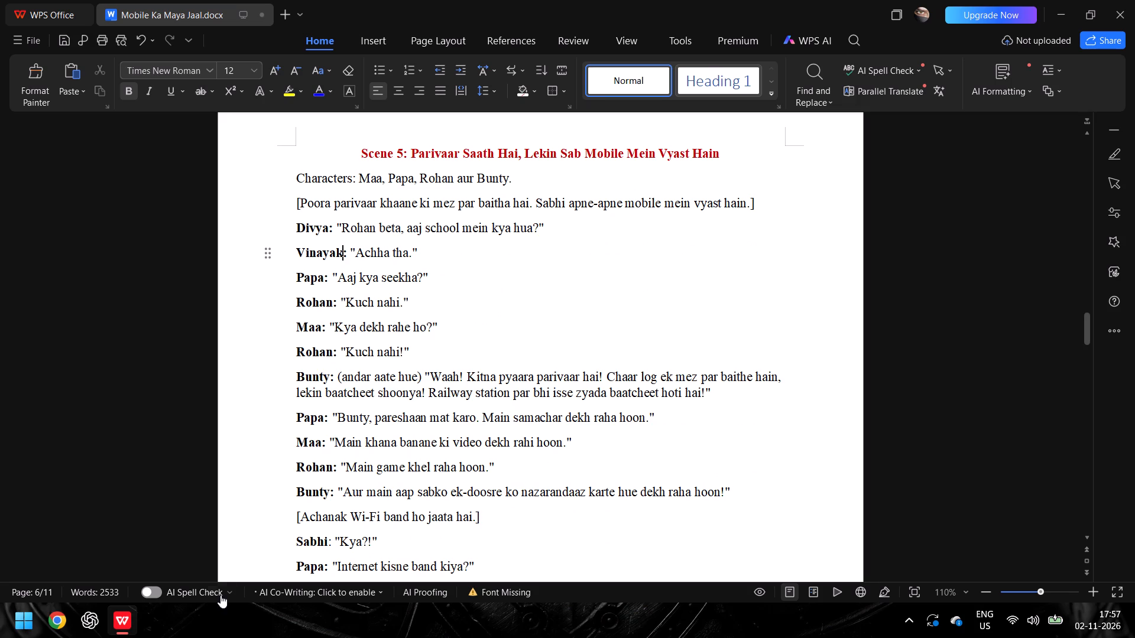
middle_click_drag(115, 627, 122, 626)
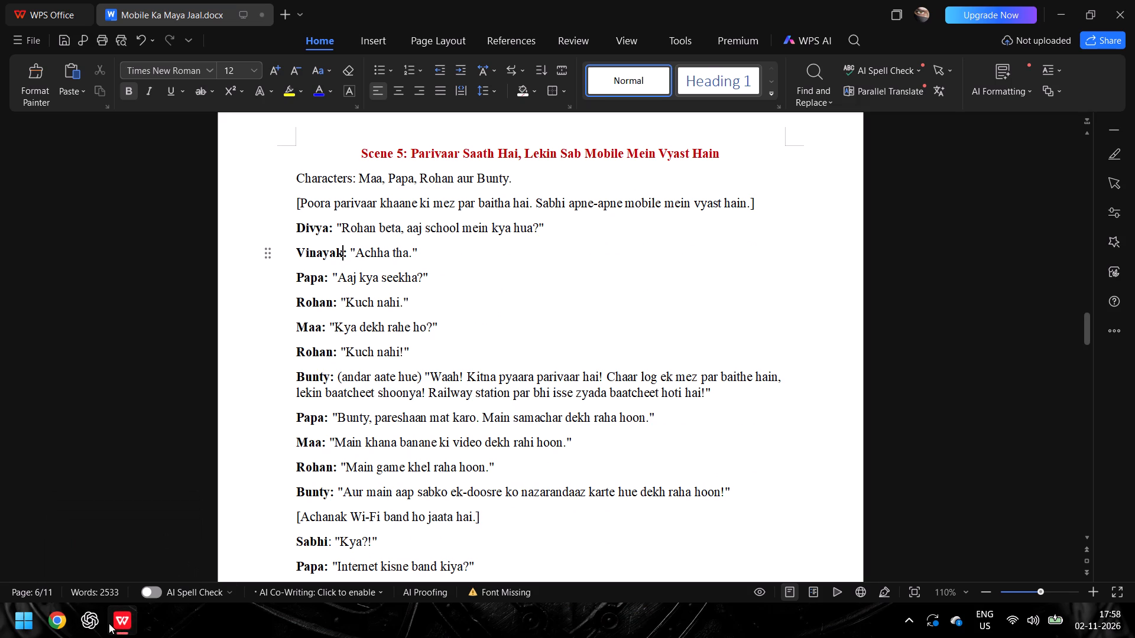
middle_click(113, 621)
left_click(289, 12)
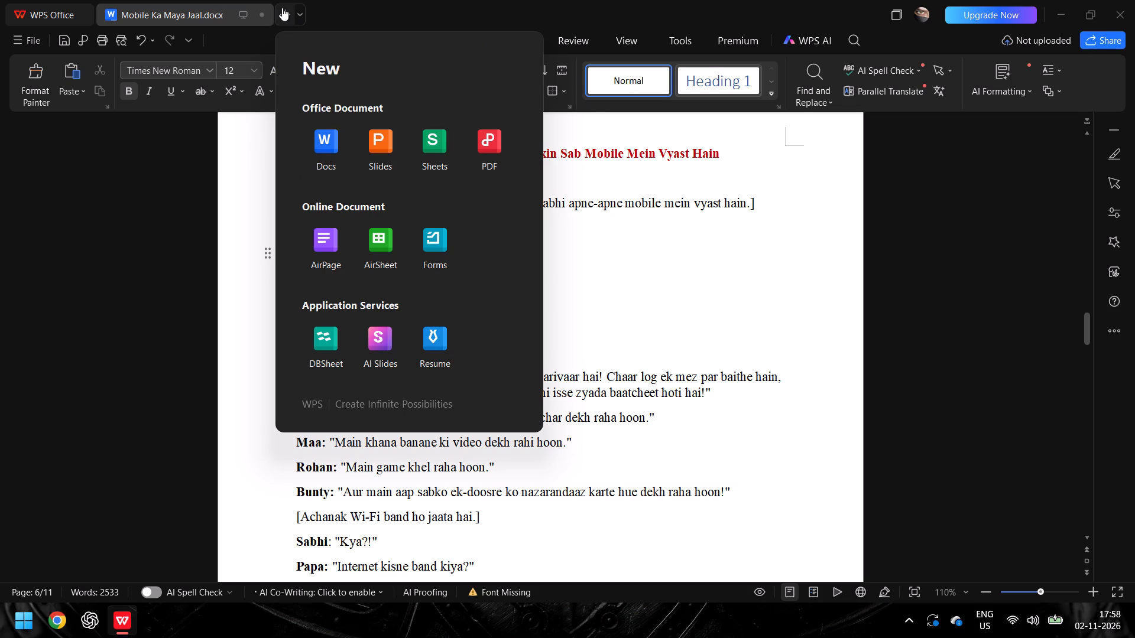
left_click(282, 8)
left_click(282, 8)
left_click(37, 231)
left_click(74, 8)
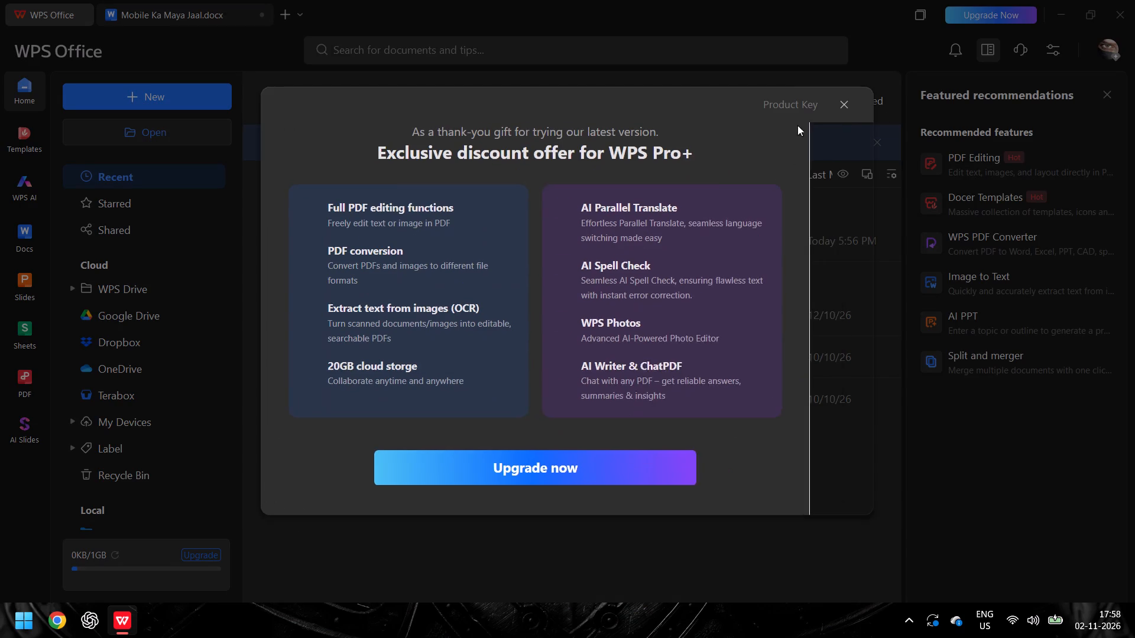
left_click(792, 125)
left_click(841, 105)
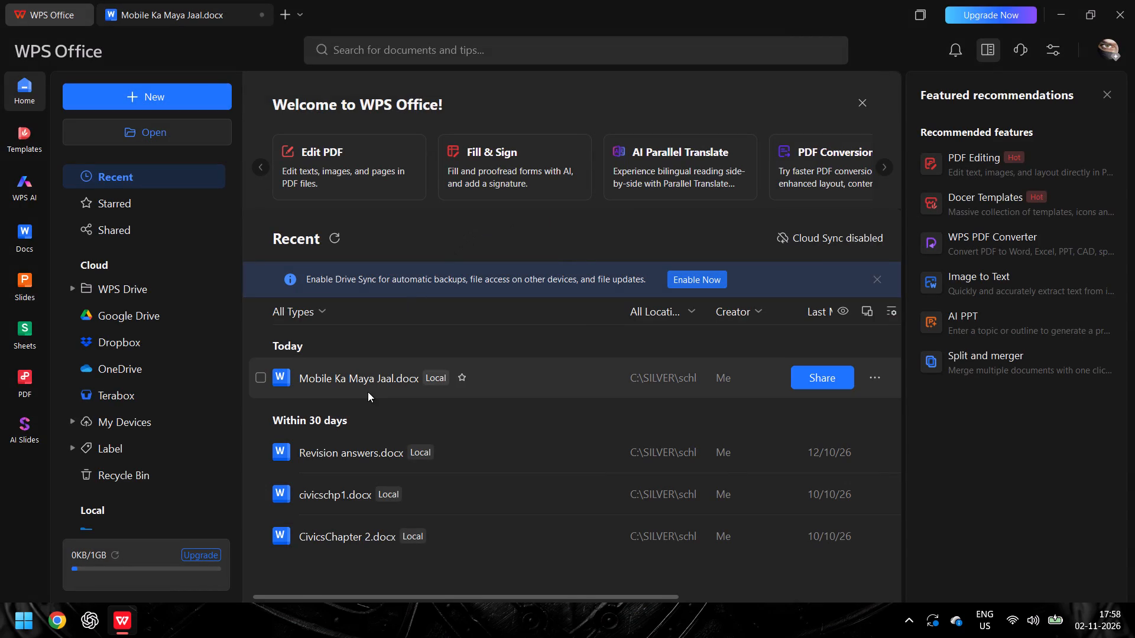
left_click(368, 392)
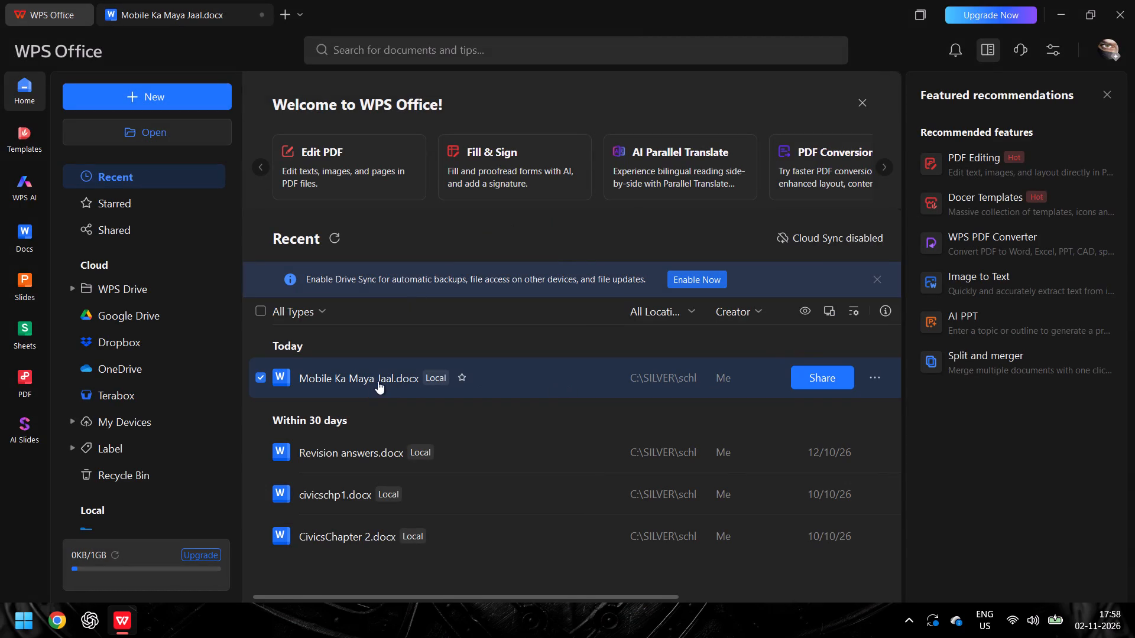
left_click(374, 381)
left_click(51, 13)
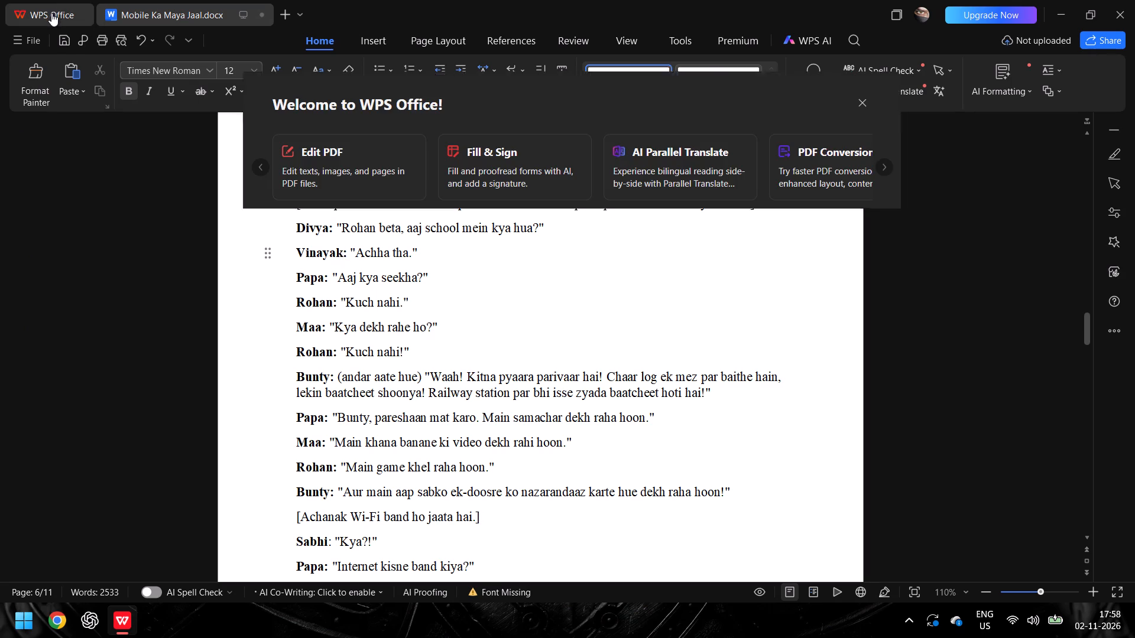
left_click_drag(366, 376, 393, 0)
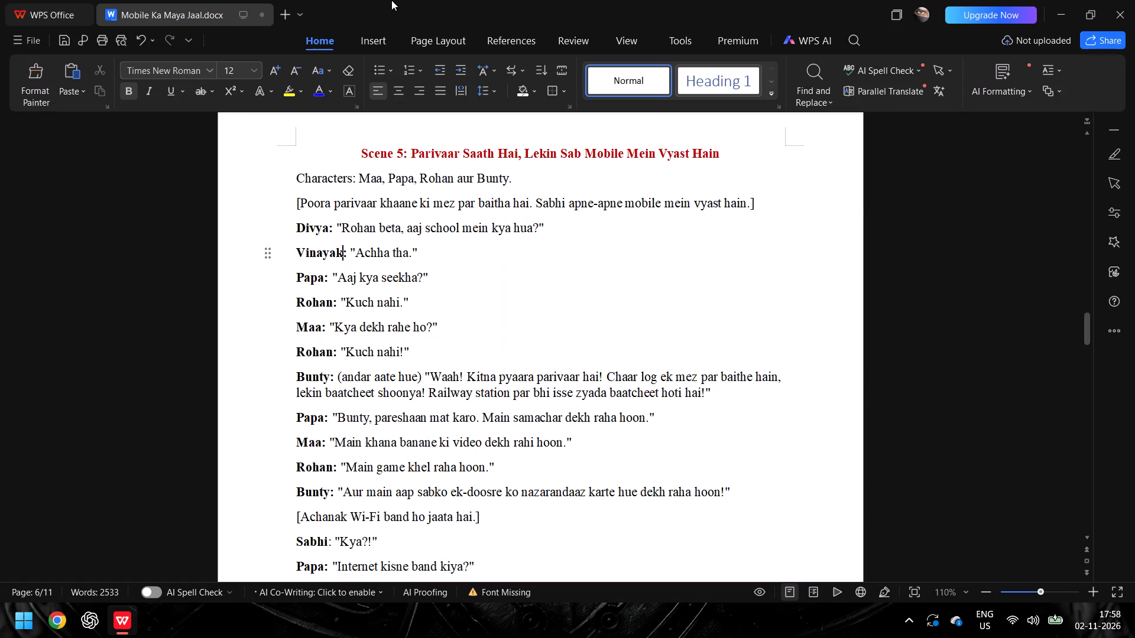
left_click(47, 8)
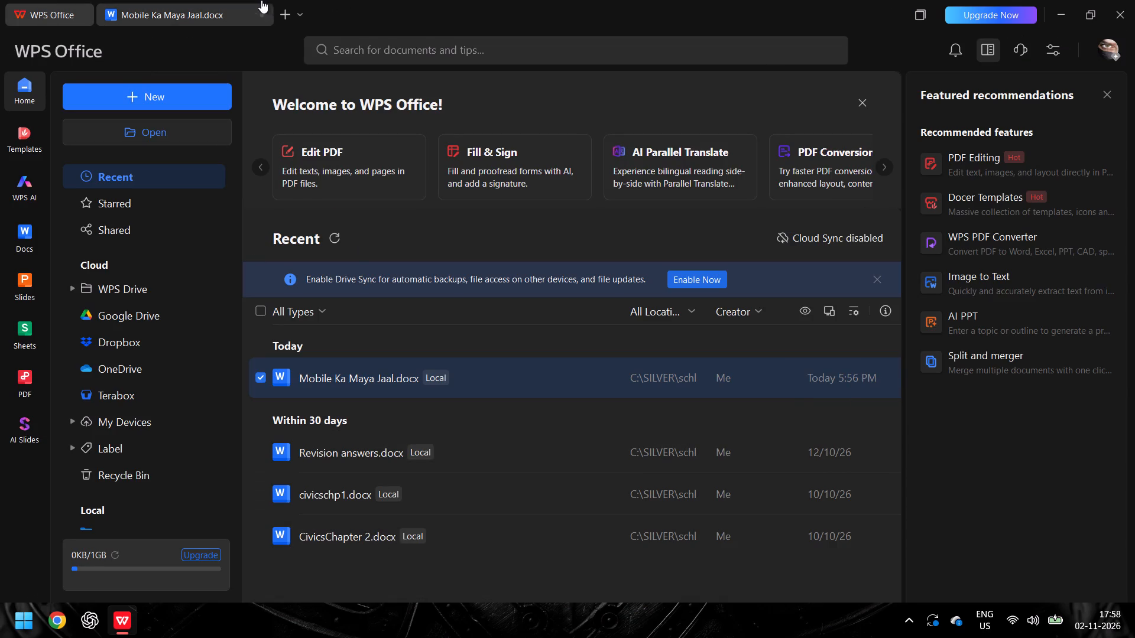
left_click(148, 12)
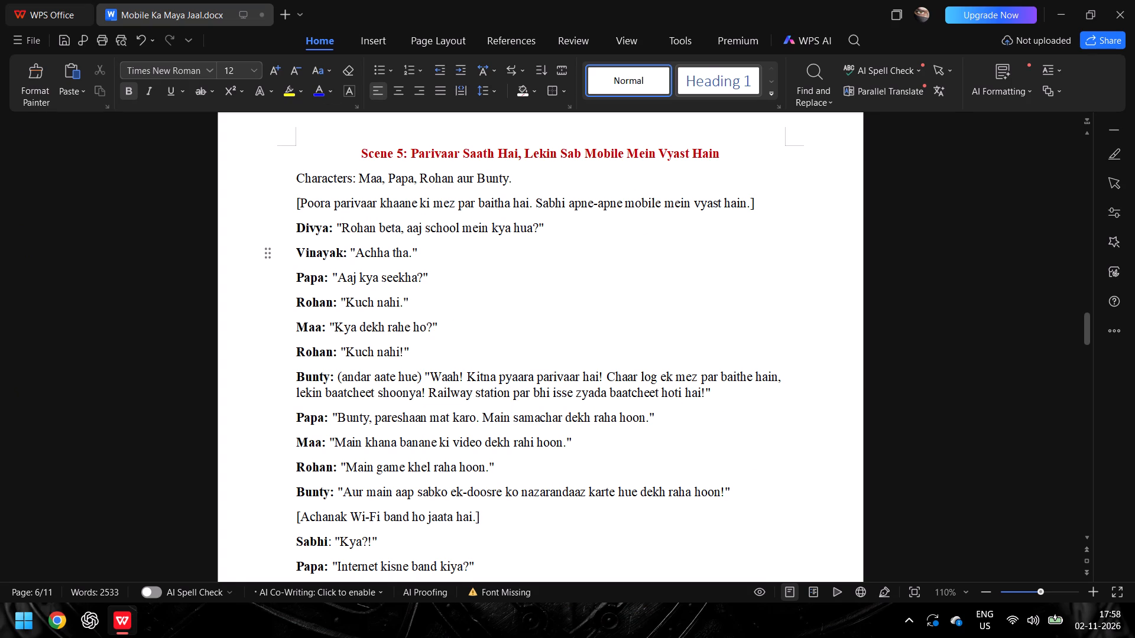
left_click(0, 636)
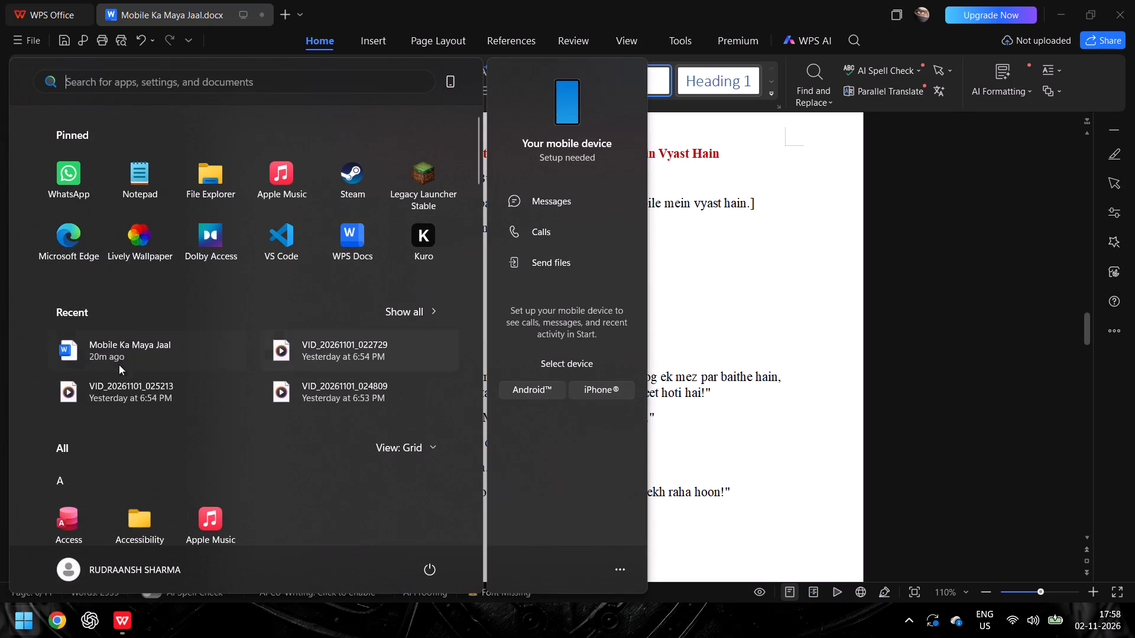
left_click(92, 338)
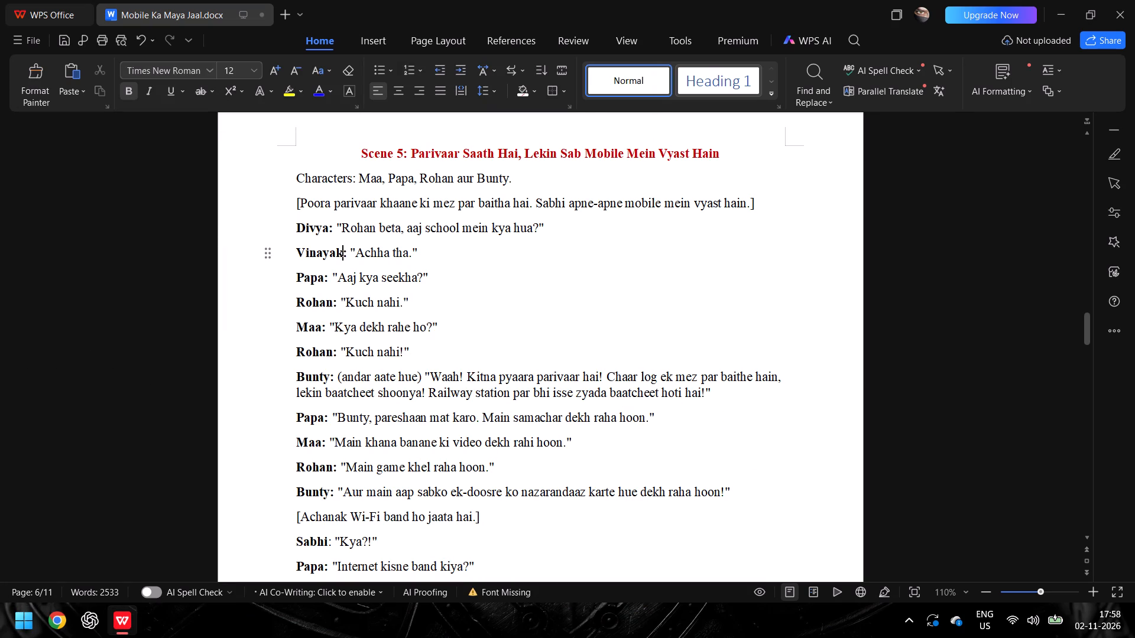
Replace the Papa speaker label with Dhritiraj on the "Aaj kya seekha?" line in Scene 5.
left_click(325, 276)
key("ctrl+BackSpace")
key("ctrl+v")
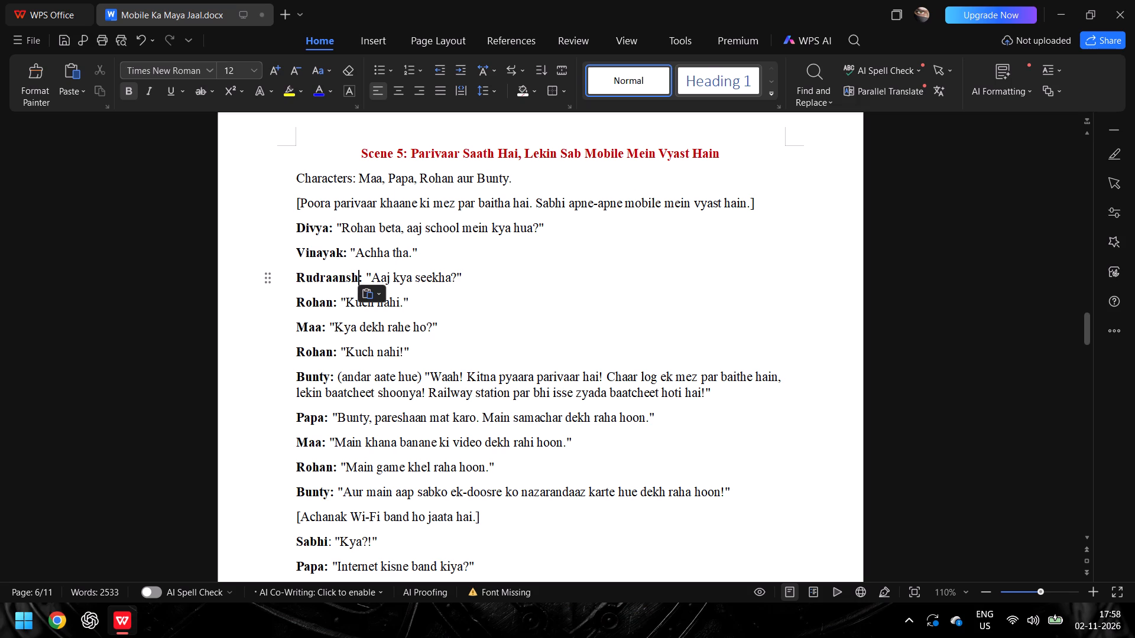
key("ctrl+BackSpace")
key("super+v")
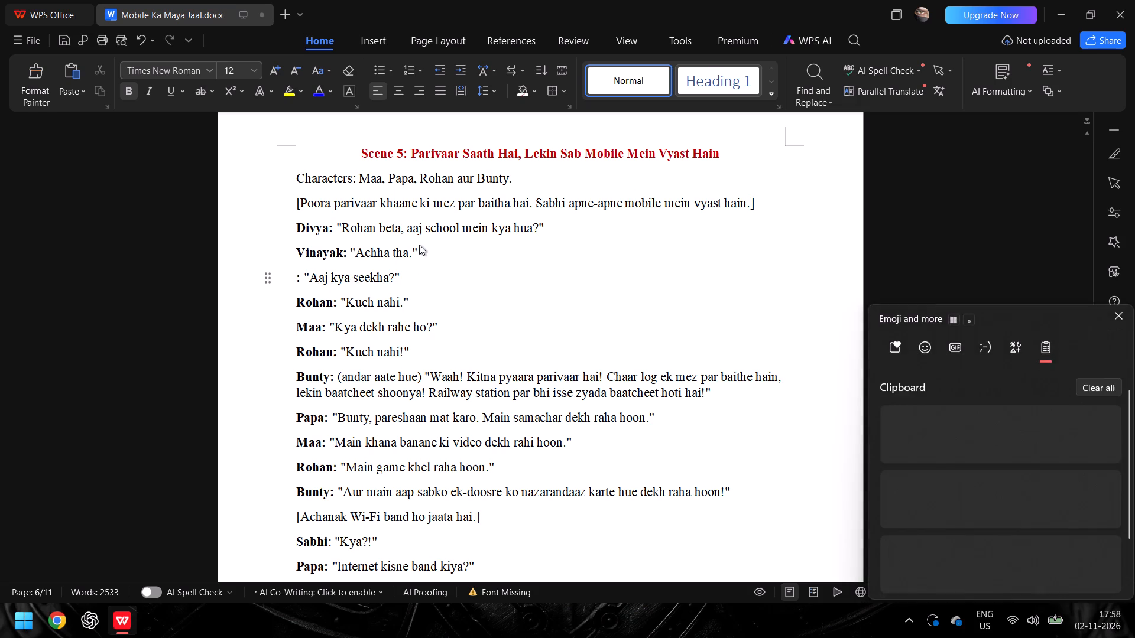
scroll(1004, 535, "down", 5)
left_click(975, 549)
key("ctrl+v")
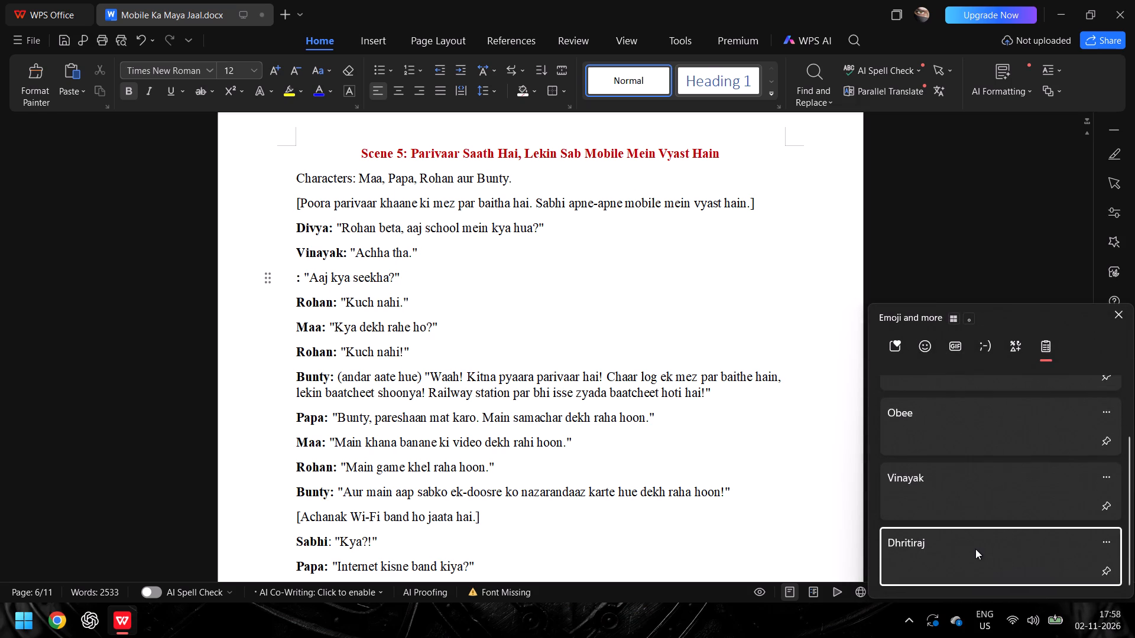
left_click(0, 483)
Replace the Rohan speaker label with Vinayak on the "Kuch nahi." line in Scene 5.
left_click(335, 302)
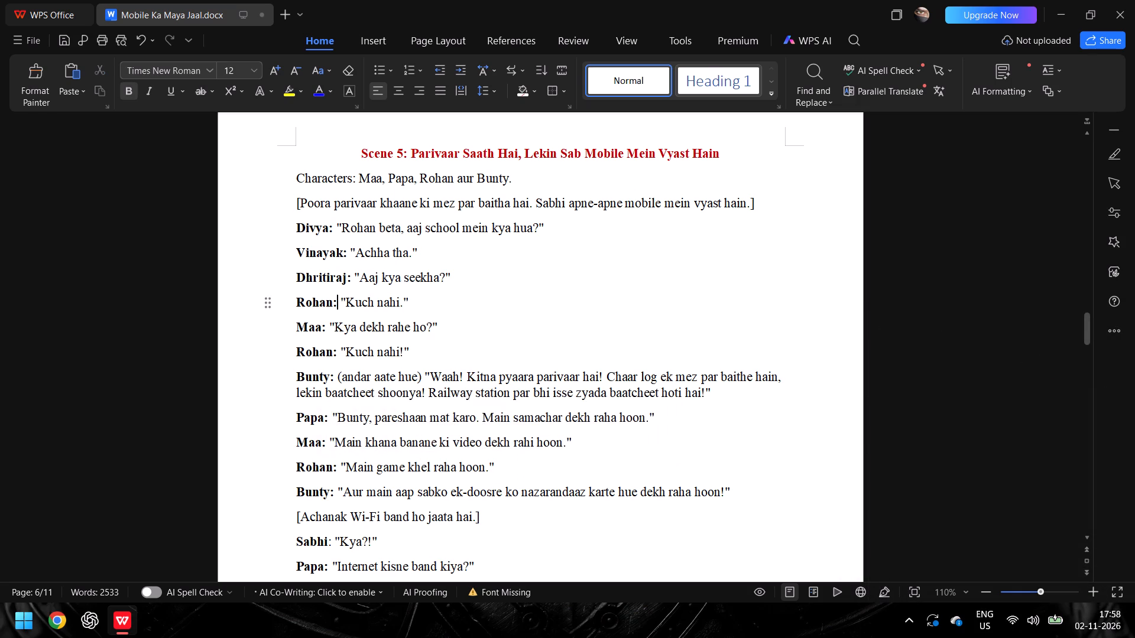
key("Left")
key("ctrl+BackSpace")
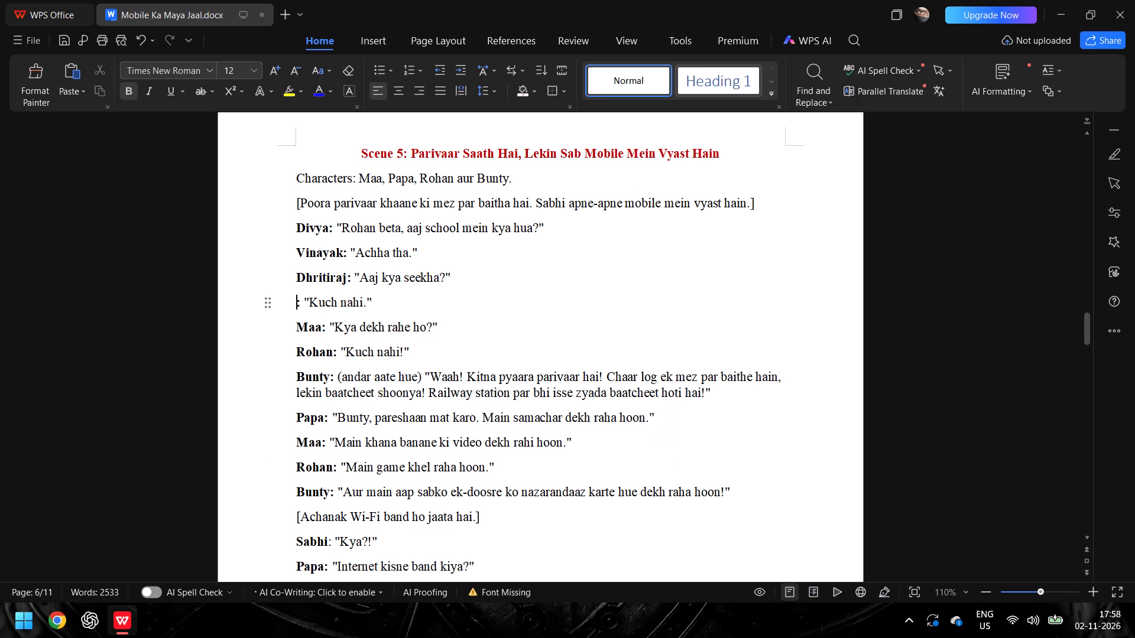
key("super+v")
left_click(940, 554)
key("ctrl+v")
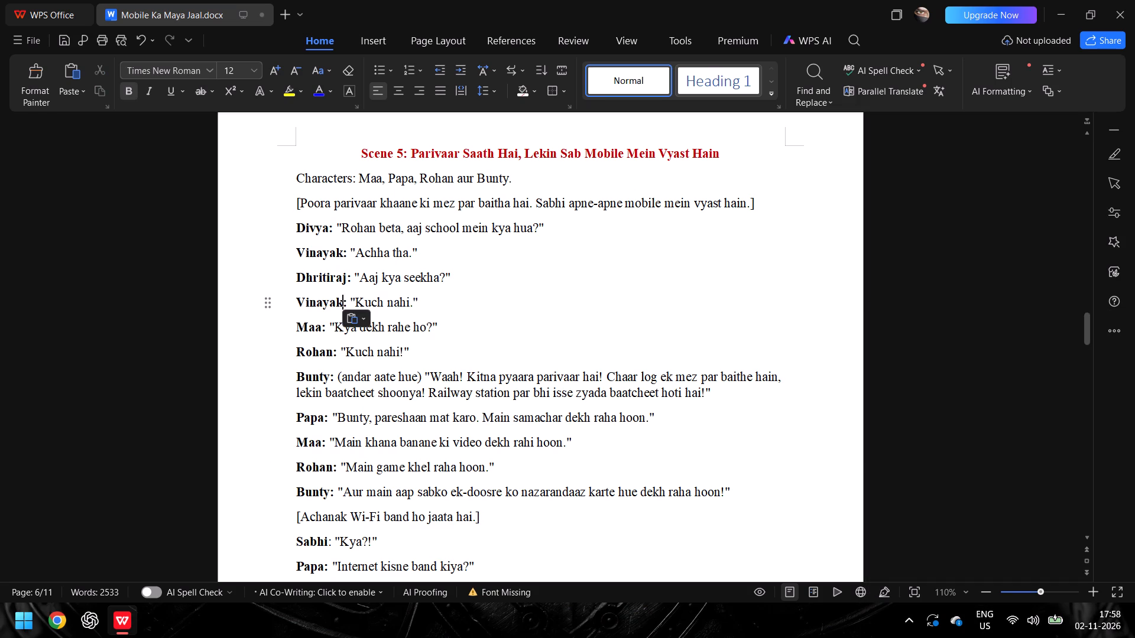
Replace the Maa speaker label with Divya on the "Kya dekh rahe ho?" line in Scene 5.
left_click(323, 327)
key("ctrl+BackSpace")
type("Divya")
Replace the Rohan speaker label with Vinayak on the "Kuch nahi!" line in Scene 5.
key("Down")
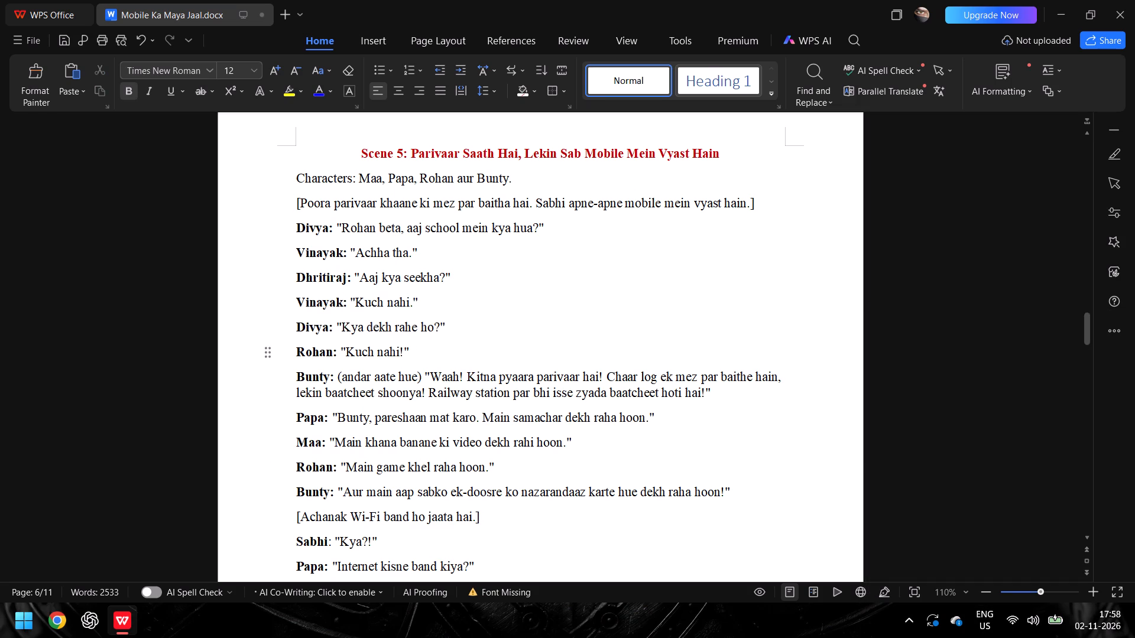
key("ctrl+Right")
key("ctrl+BackSpace")
key("ctrl+v")
Replace the Bunty speaker label with Aaryan on Scene 5's "(andar aate hue)" line that begins "Waah! Kitna pyaara parivaar hai!".
key("Down")
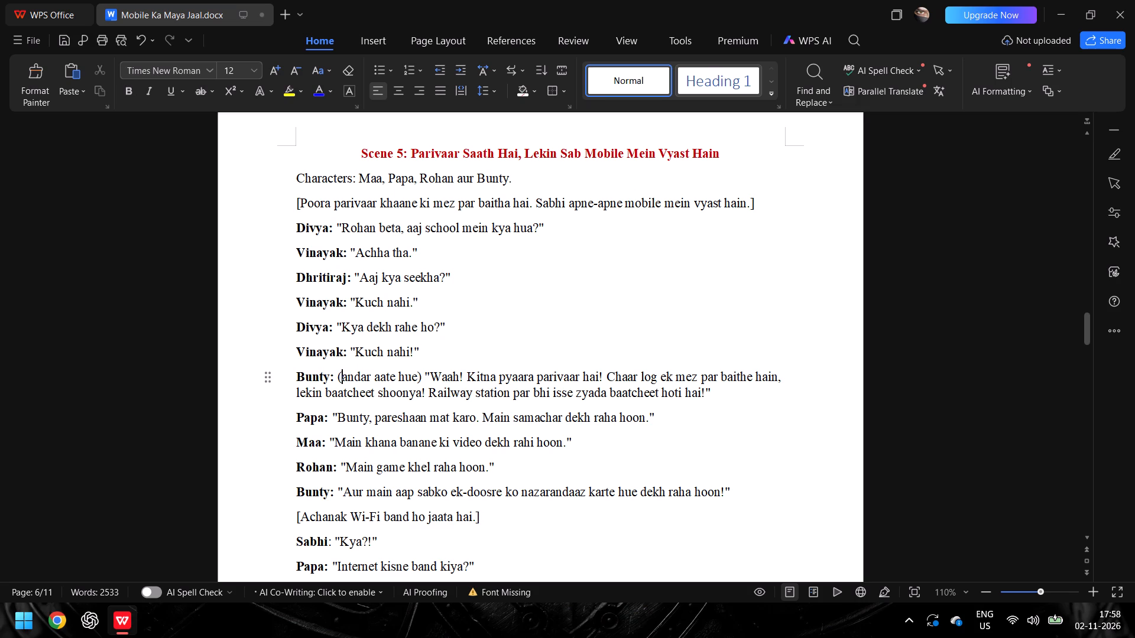
key("Left")
key("Left")
key("Left")
key("ctrl+BackSpace")
type("Aaryan")
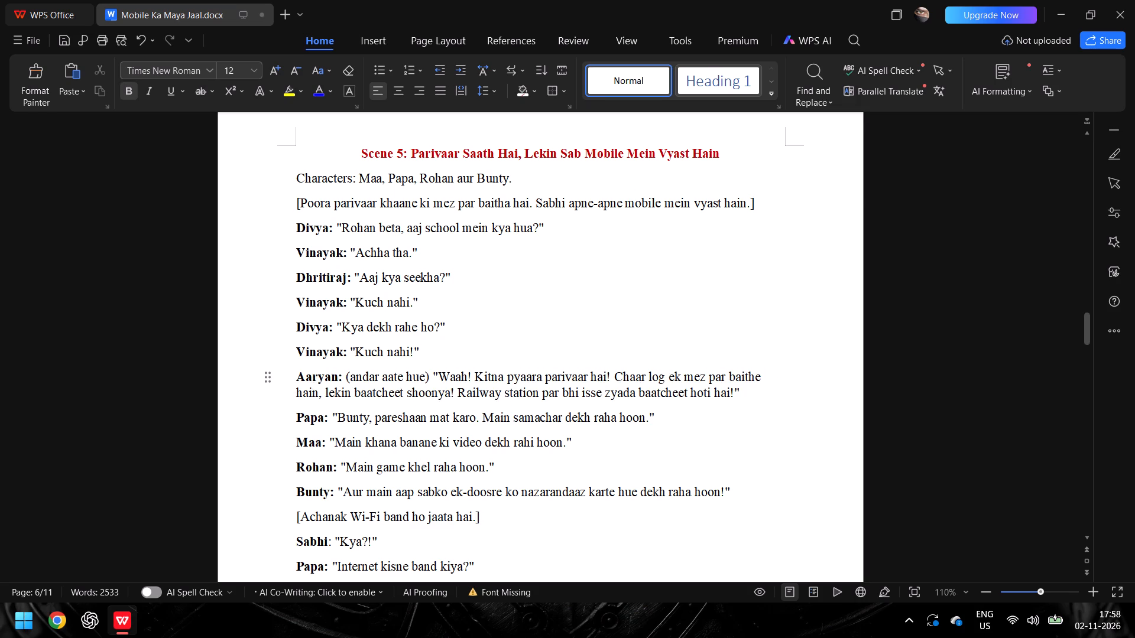
Replace the Papa speaker label with Dhritiraj on Scene 5's line "Bunty, pareshaan mat karo. Main samachar dekh raha hoon.".
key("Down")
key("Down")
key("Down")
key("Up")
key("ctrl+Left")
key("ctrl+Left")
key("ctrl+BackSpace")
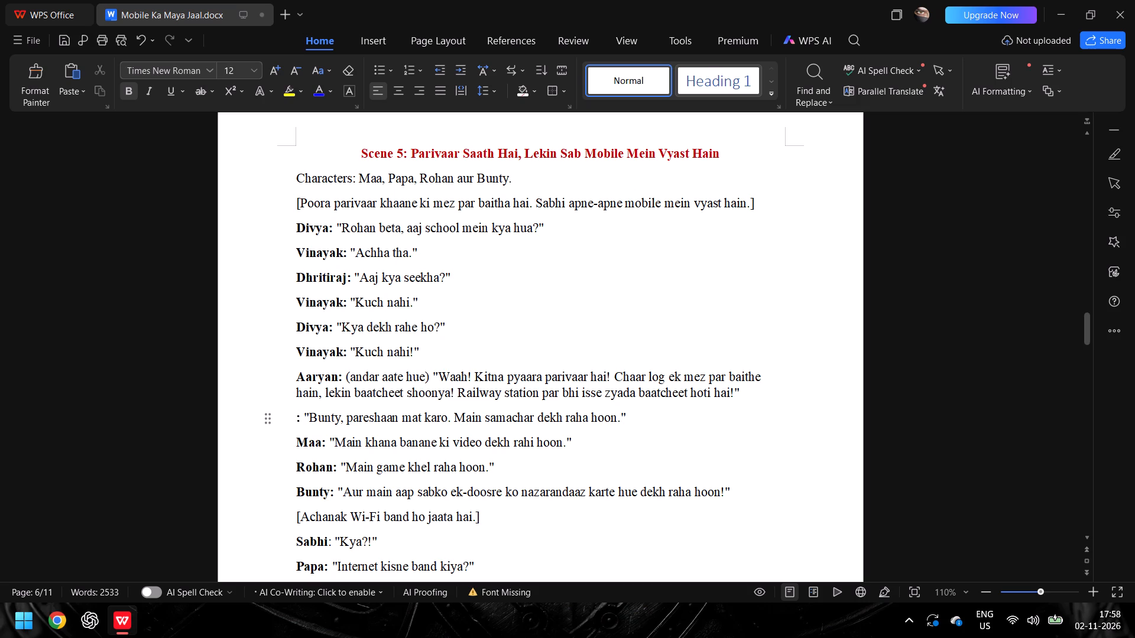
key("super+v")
scroll(1033, 453, "down", 4)
left_click(933, 561)
key("ctrl+v")
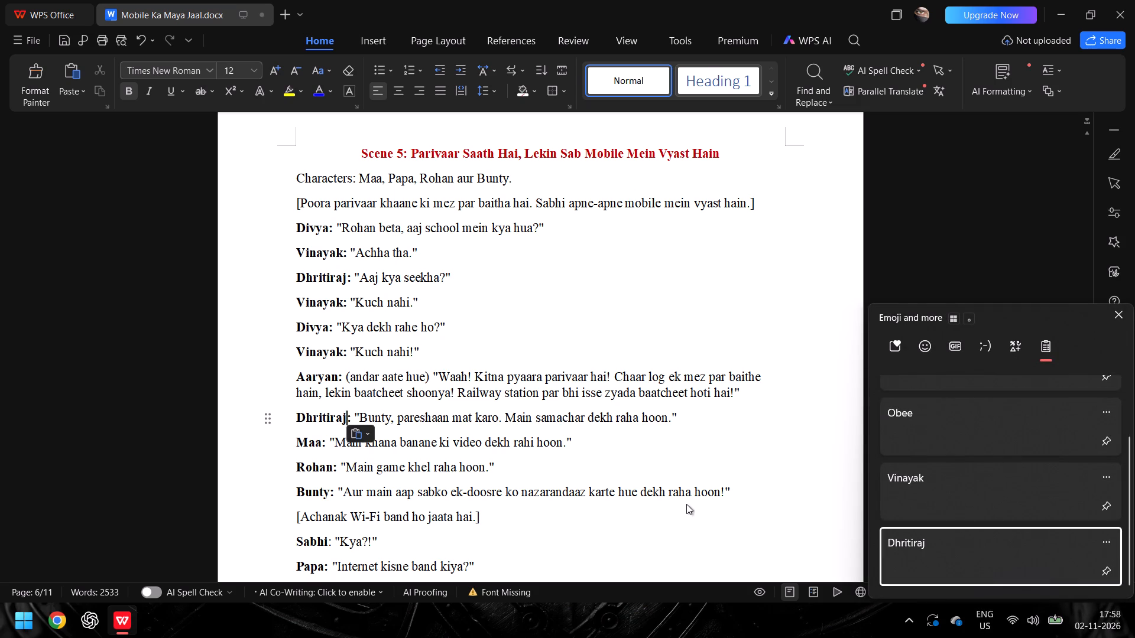
Replace the Maa speaker label with Divya on the "Main khana banane ki video dekh rahi hoon." line in Scene 5.
left_click(316, 443)
key("Right")
key("ctrl+BackSpace")
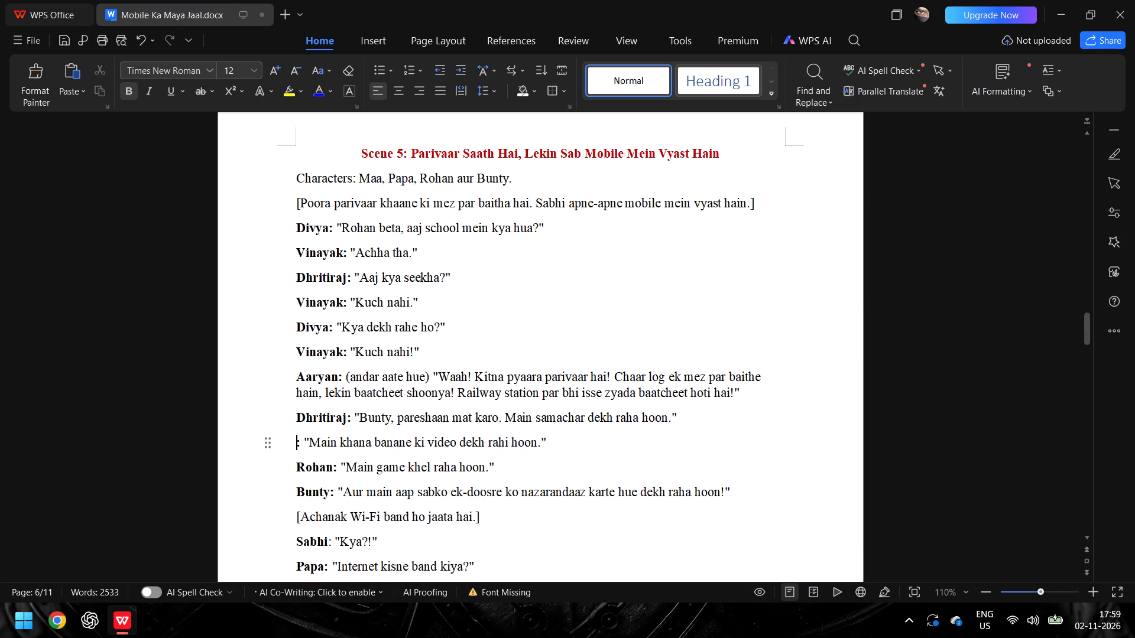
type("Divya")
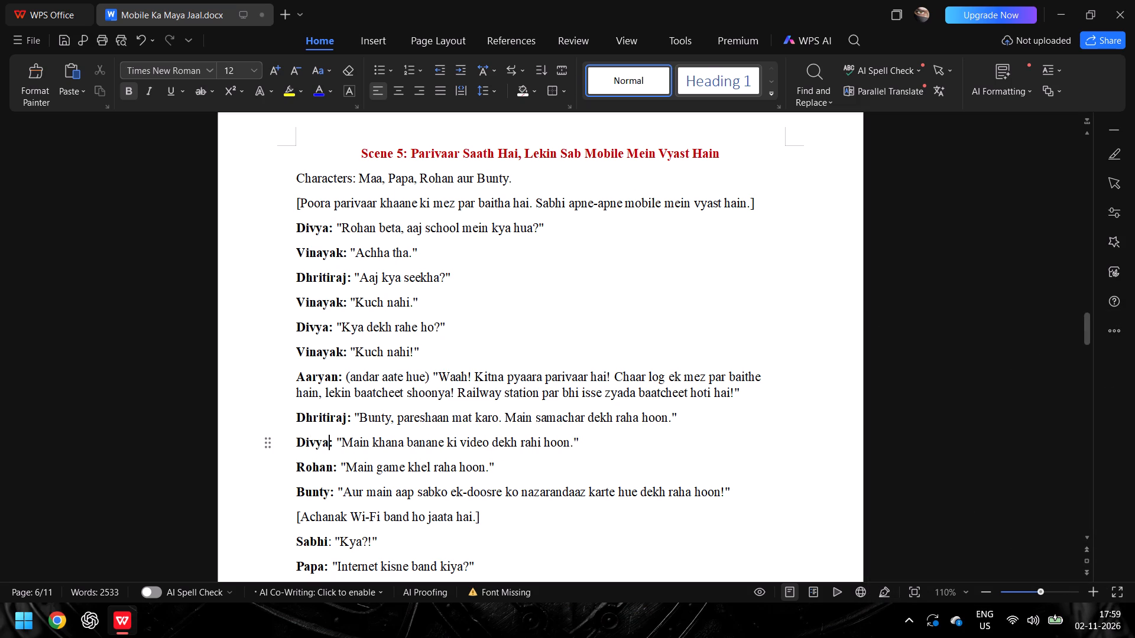
Replace the Rohan speaker label with Vinayak on the "Main game khel raha hoon." line in Scene 5.
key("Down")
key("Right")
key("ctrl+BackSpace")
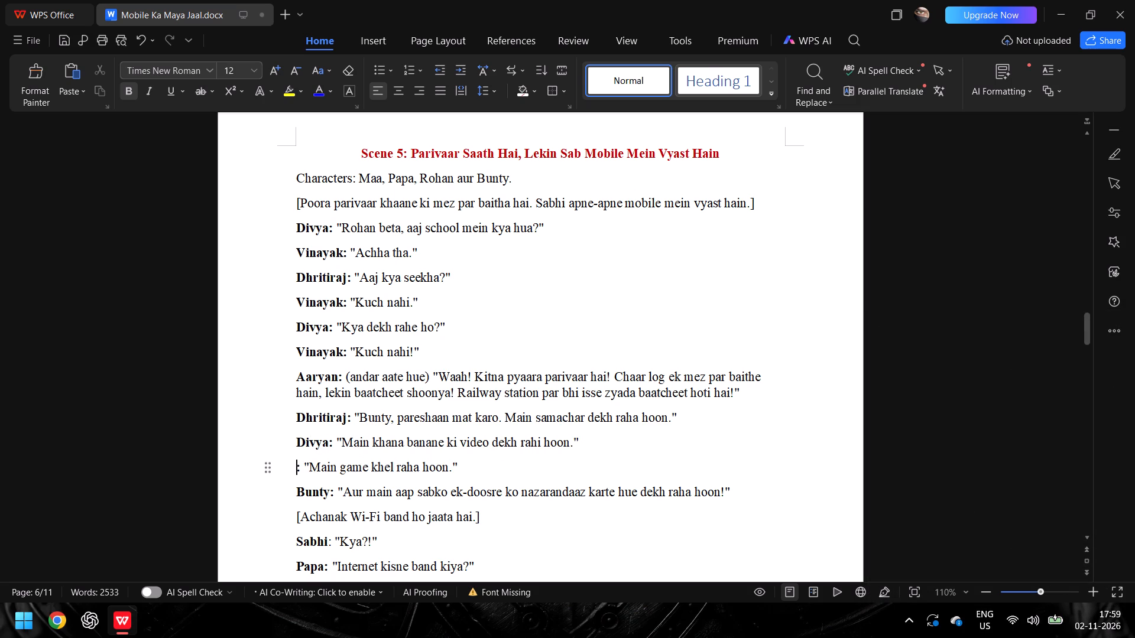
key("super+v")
left_click(938, 538)
key("ctrl+v")
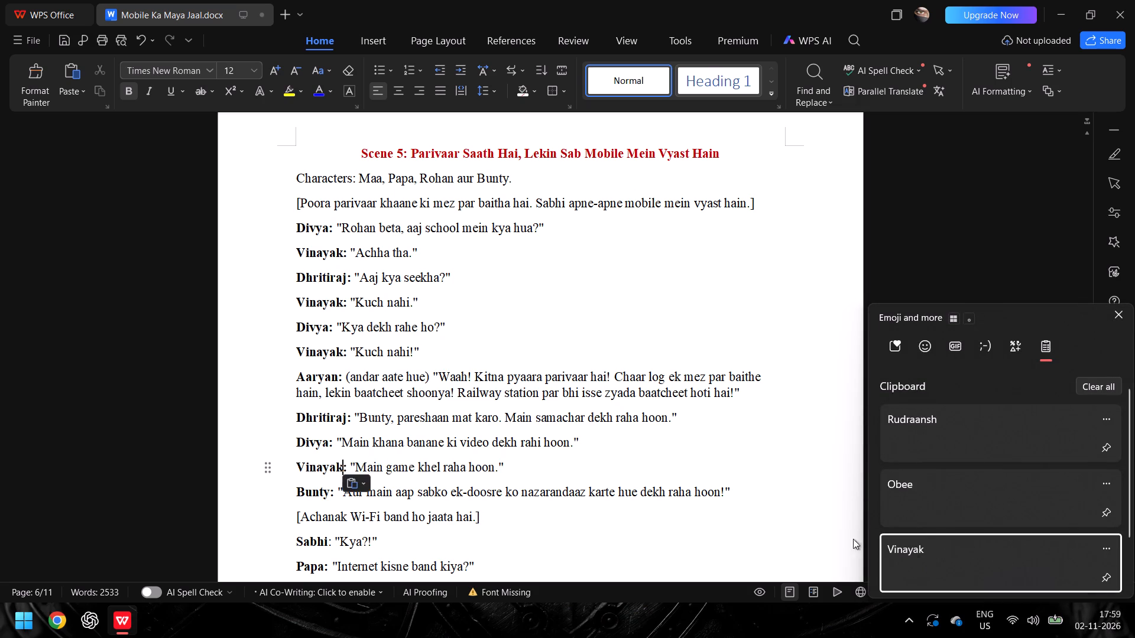
Replace the Bunty speaker label with Aaryan on Scene 5's line that begins "Aur main aap sabko ek-doosre ko nazarandaaz".
scroll(377, 503, "down", 1)
left_click(323, 447)
left_click(333, 442)
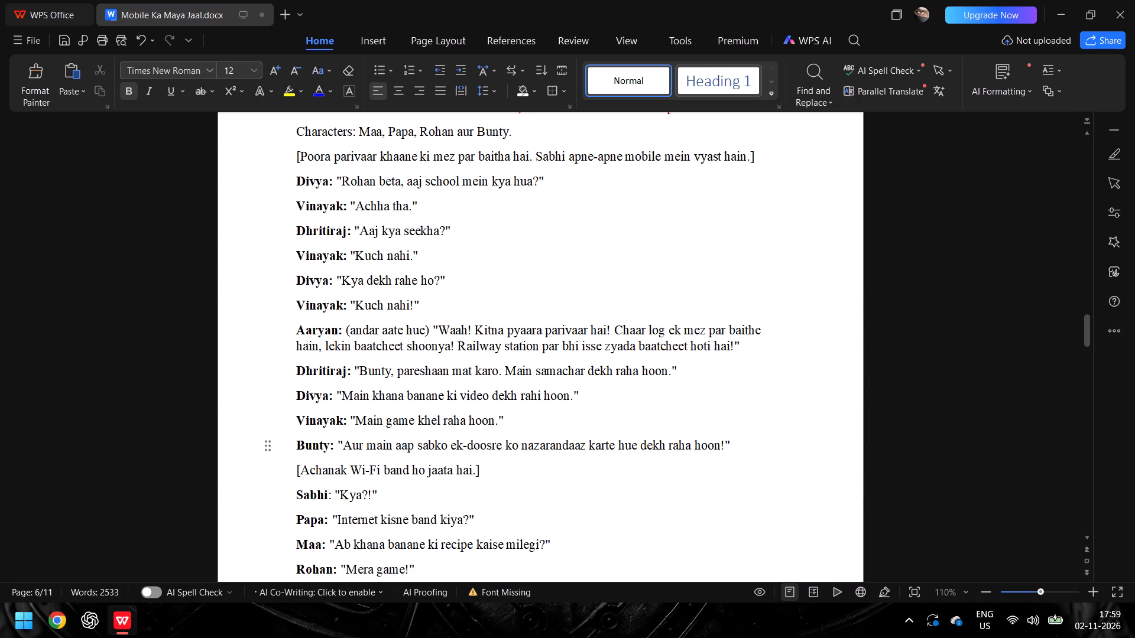
left_click(327, 444)
key("ctrl+BackSpace")
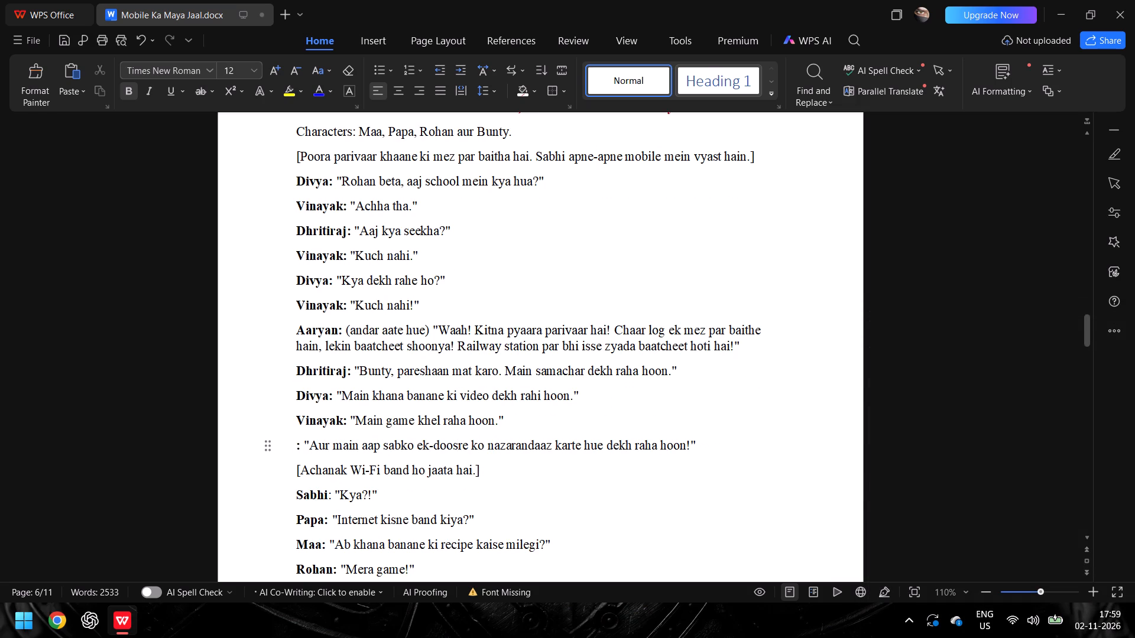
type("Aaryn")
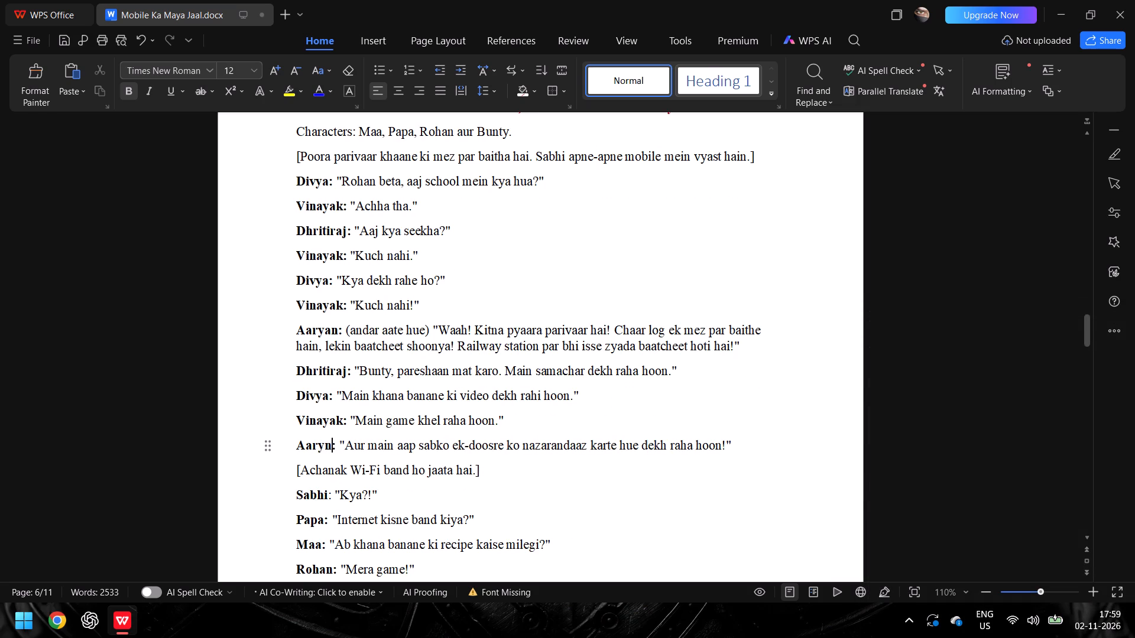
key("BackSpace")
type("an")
Replace the Papa speaker label with Dhritiraj on the "Internet kisne band kiya?" line in Scene 5.
scroll(416, 450, "down", 1)
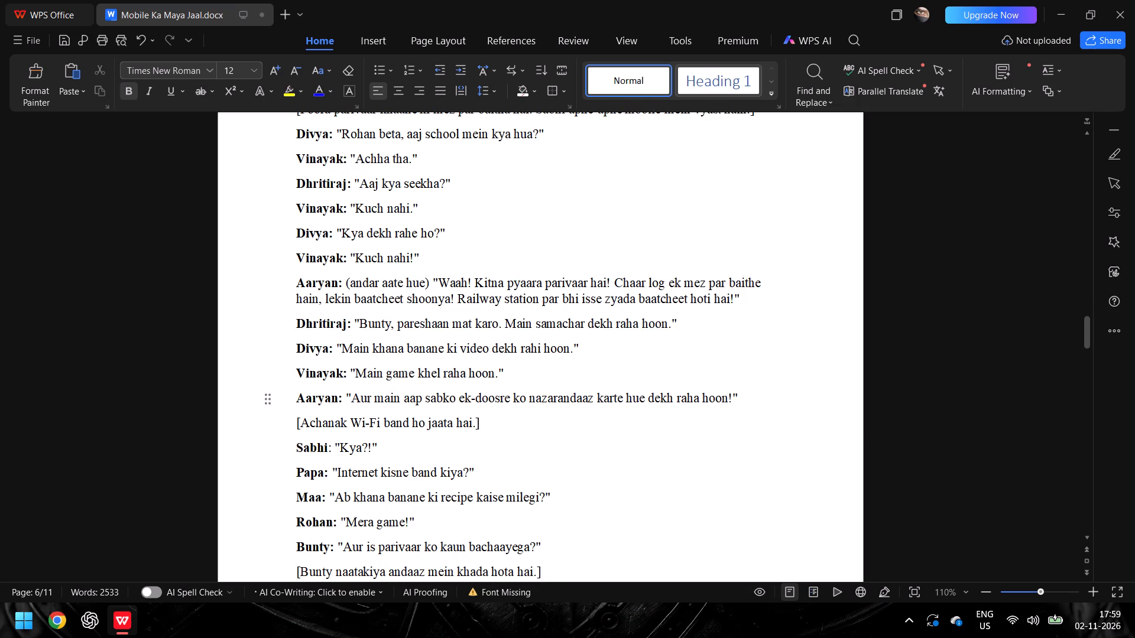
scroll(388, 459, "down", 1)
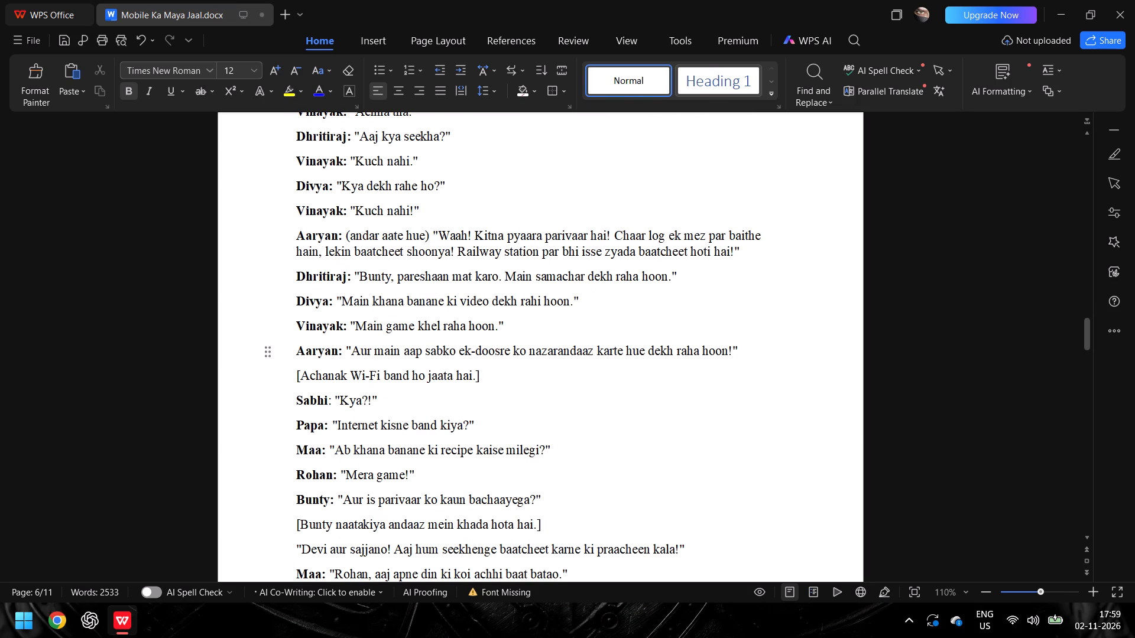
left_click(325, 424)
key("ctrl+BackSpace")
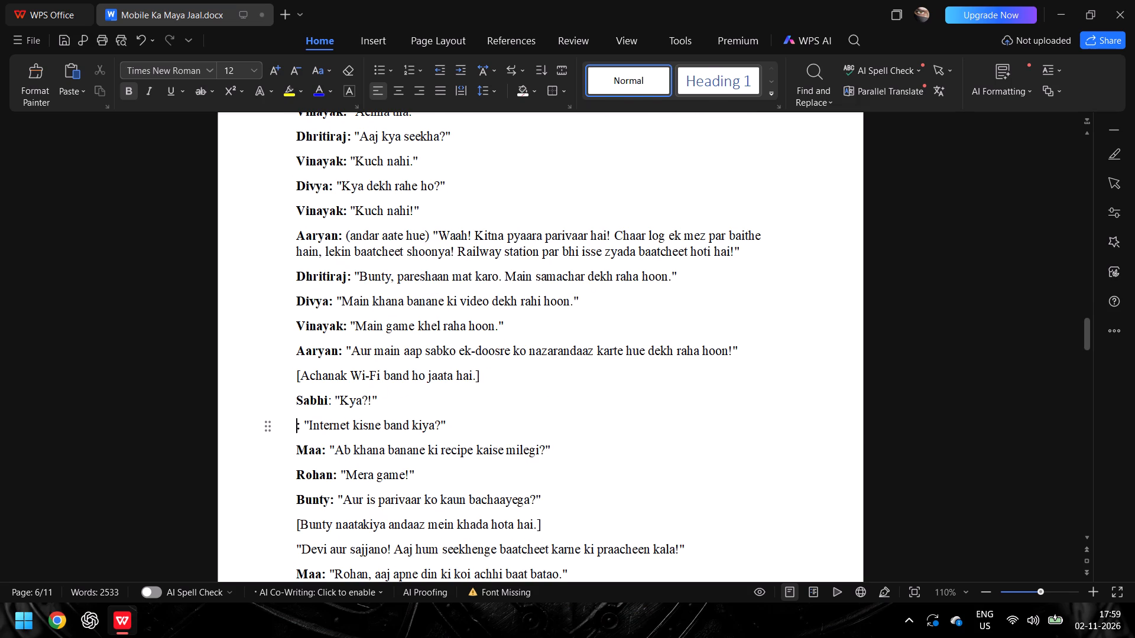
key("super+v")
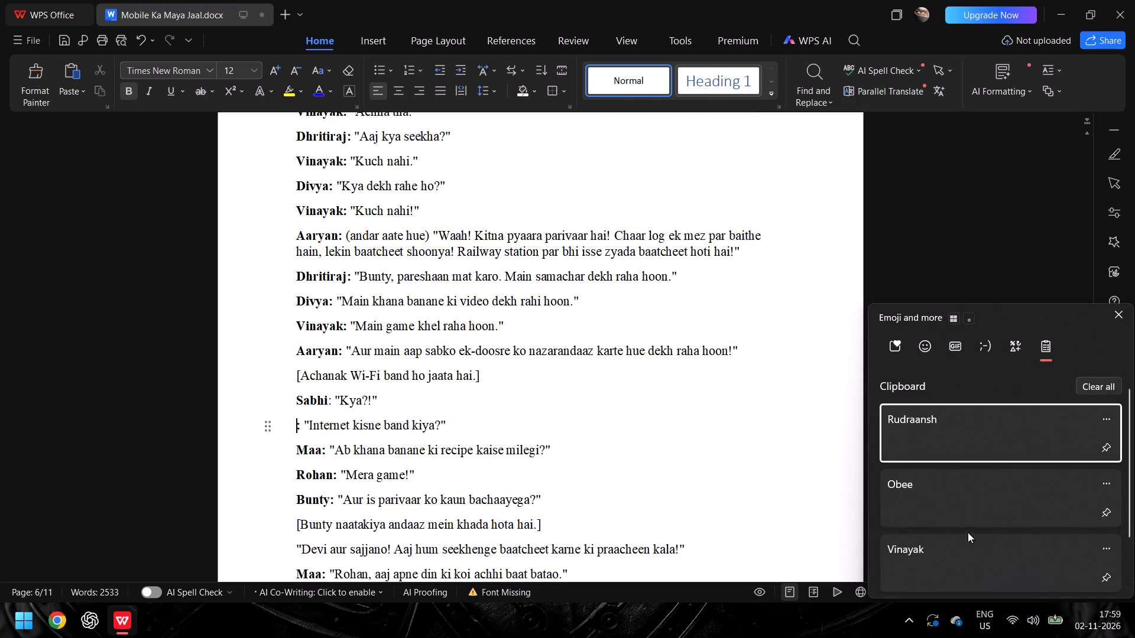
scroll(968, 532, "down", 3)
left_click(958, 554)
key("ctrl+v")
Replace the Maa speaker label with Divya on the "Ab khana banane ki recipe kaise milegi?" line in Scene 5.
left_click(322, 448)
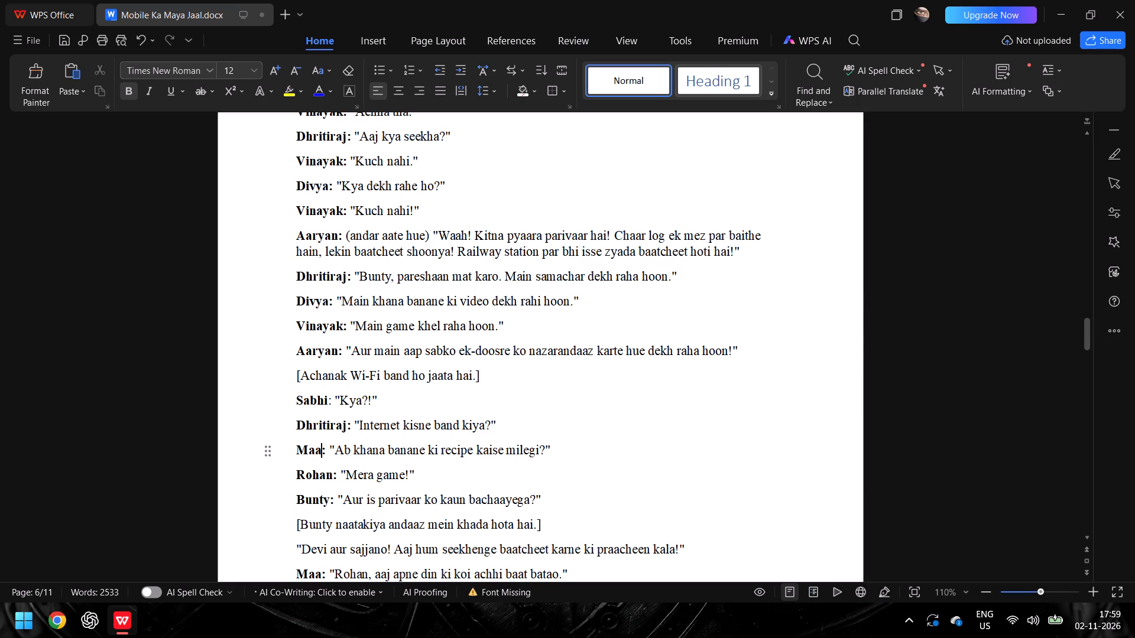
key("ctrl+BackSpace")
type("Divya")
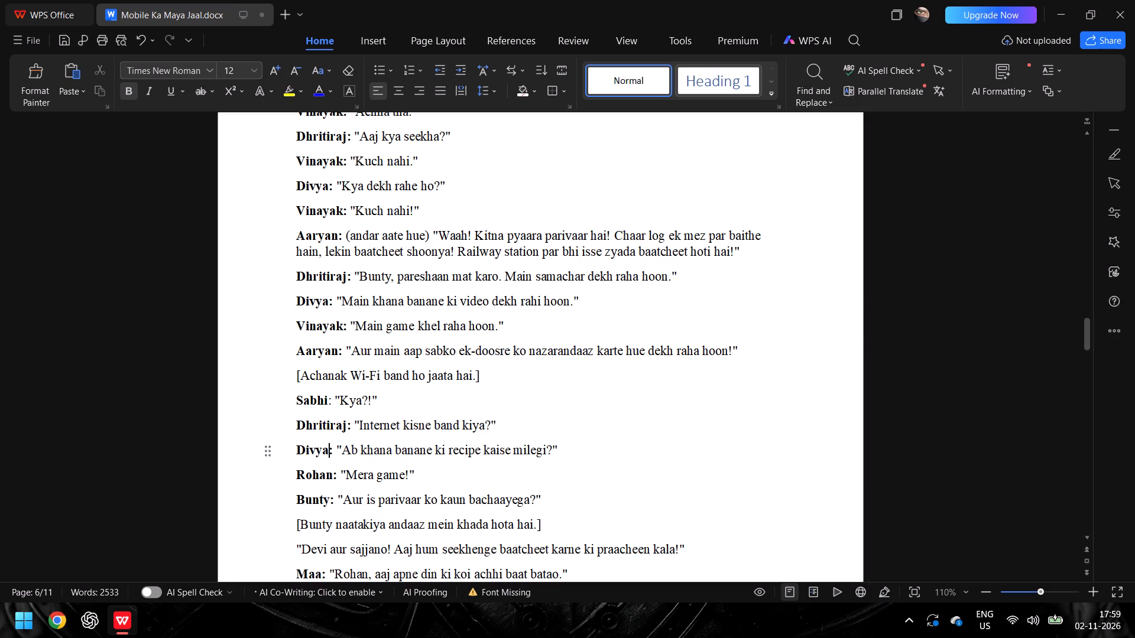
Replace the Rohan speaker label with Vinayak on the "Mera game!" line in Scene 5.
left_click(333, 476)
key("ctrl+BackSpace")
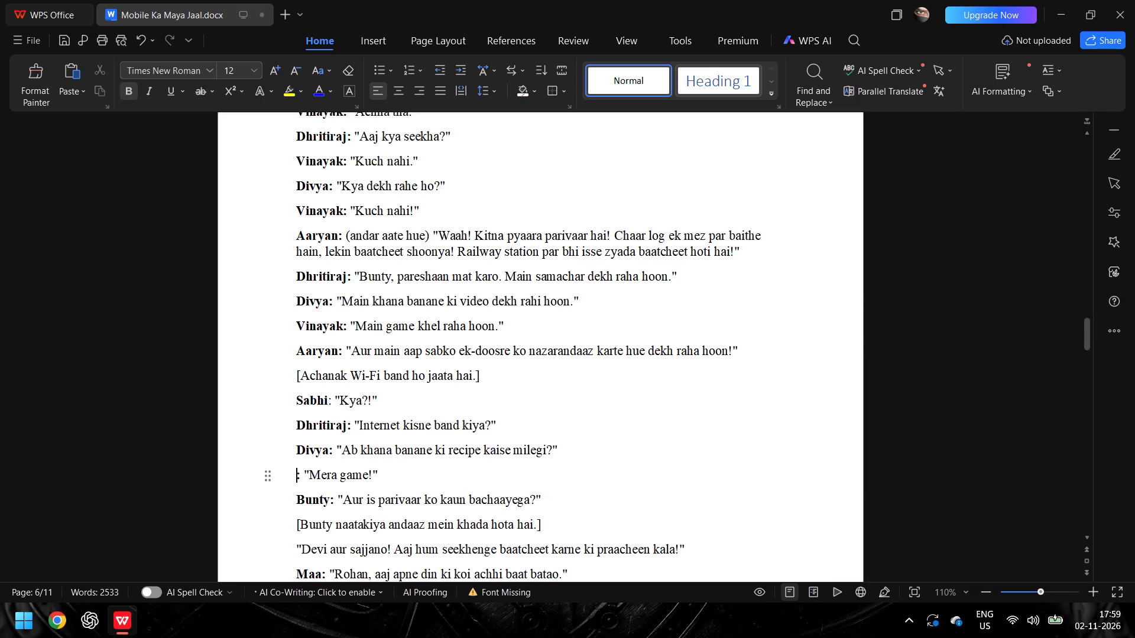
type("VInsy")
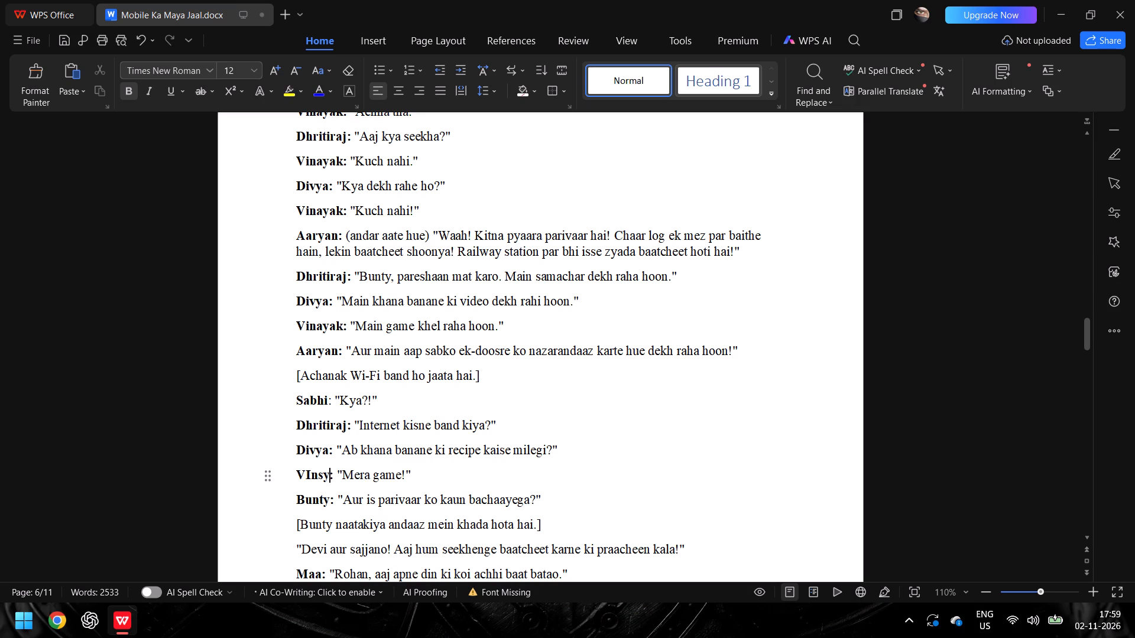
key("BackSpace")
key("BackSpace")
key("BackSpace")
key("BackSpace")
type("inayak")
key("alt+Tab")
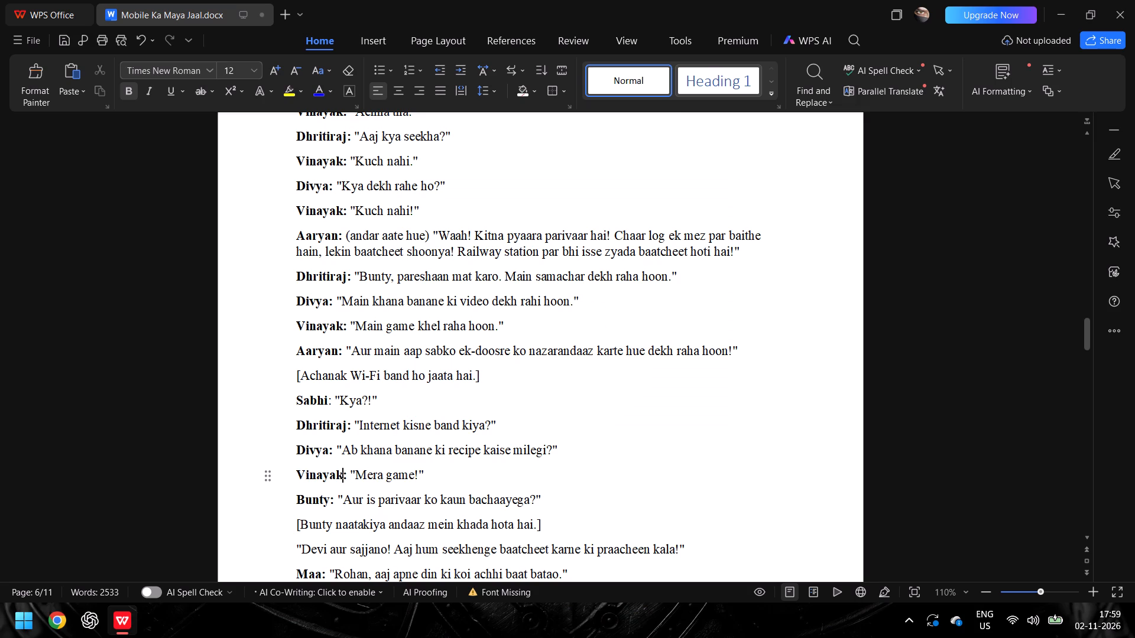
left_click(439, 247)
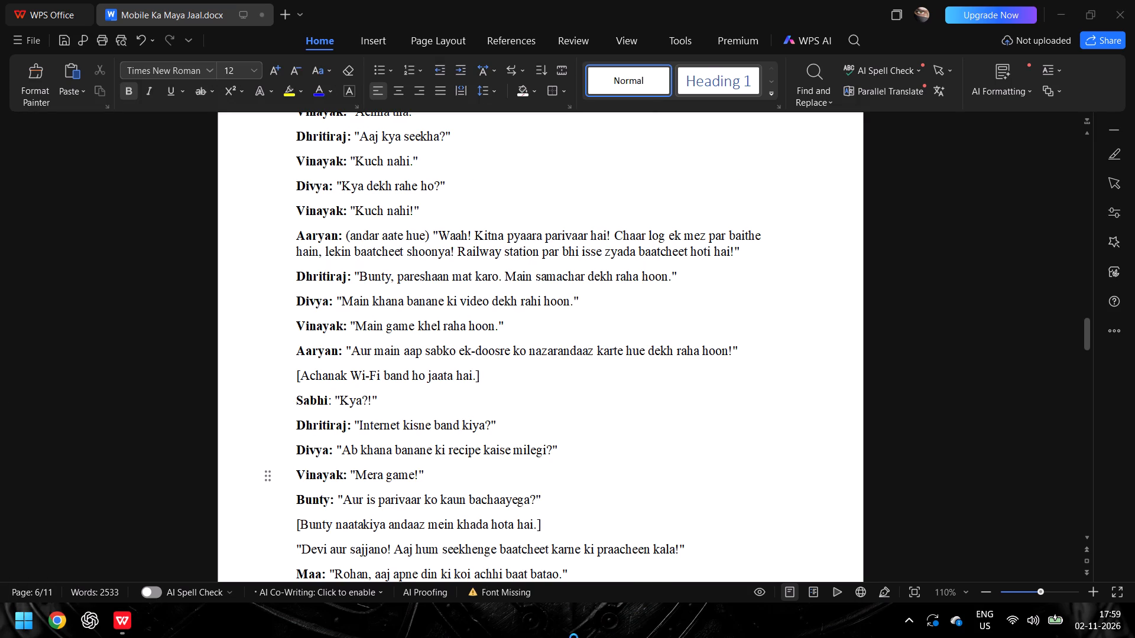
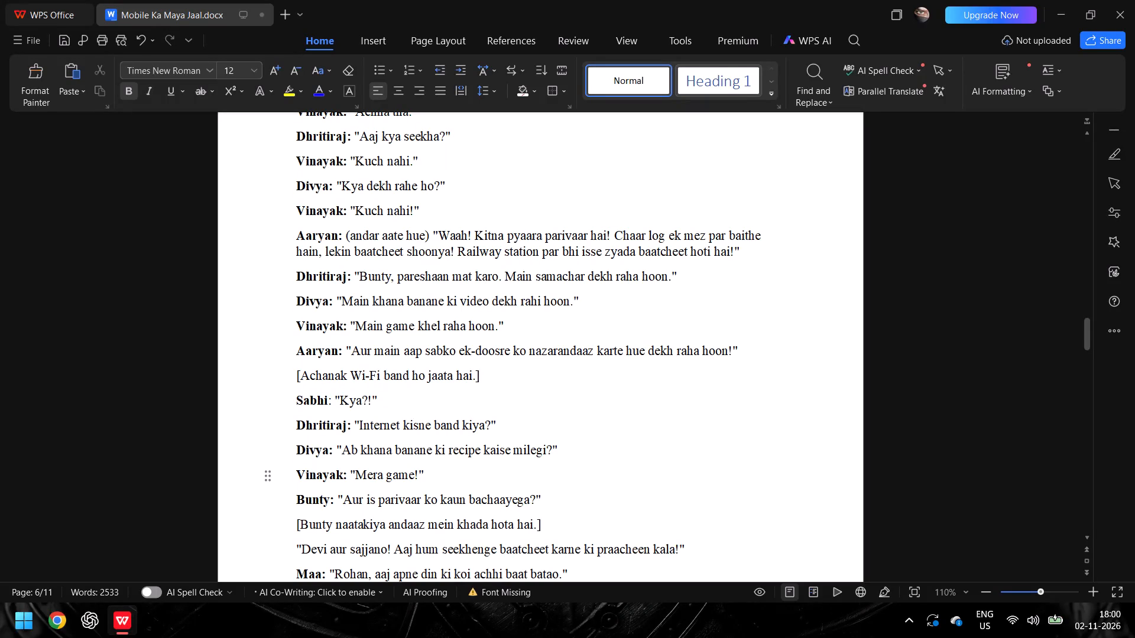
Replace the Bunty speaker label with Aaryan on Scene 5's "Aur is parivaar ko kaun bachaayega?" line.
scroll(259, 310, "down", 1)
scroll(386, 387, "down", 1)
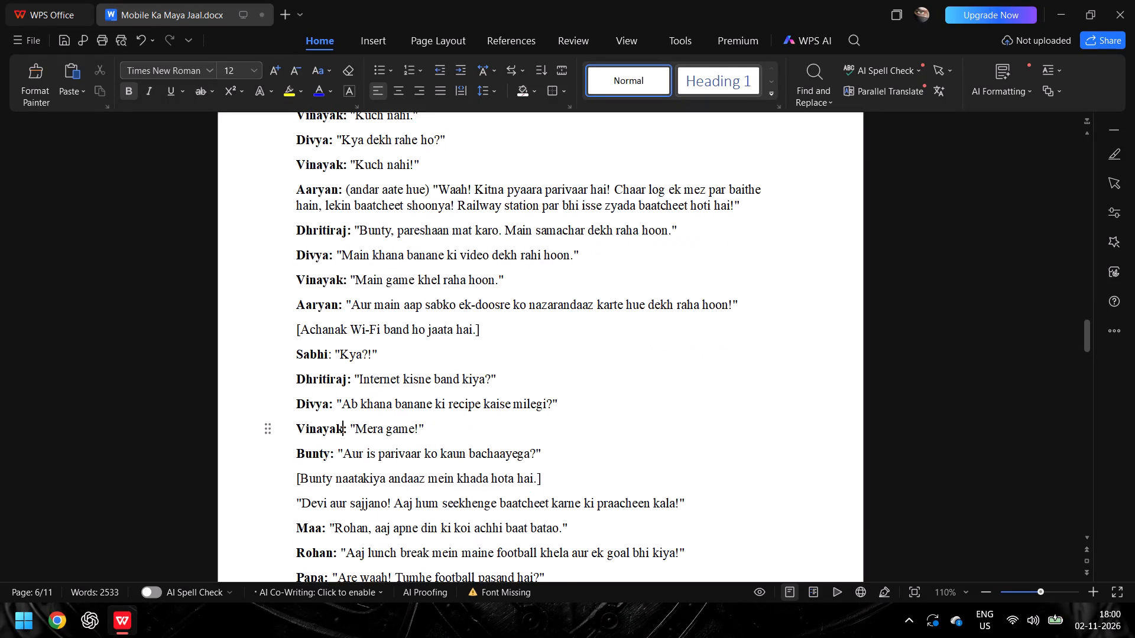
left_click(333, 403)
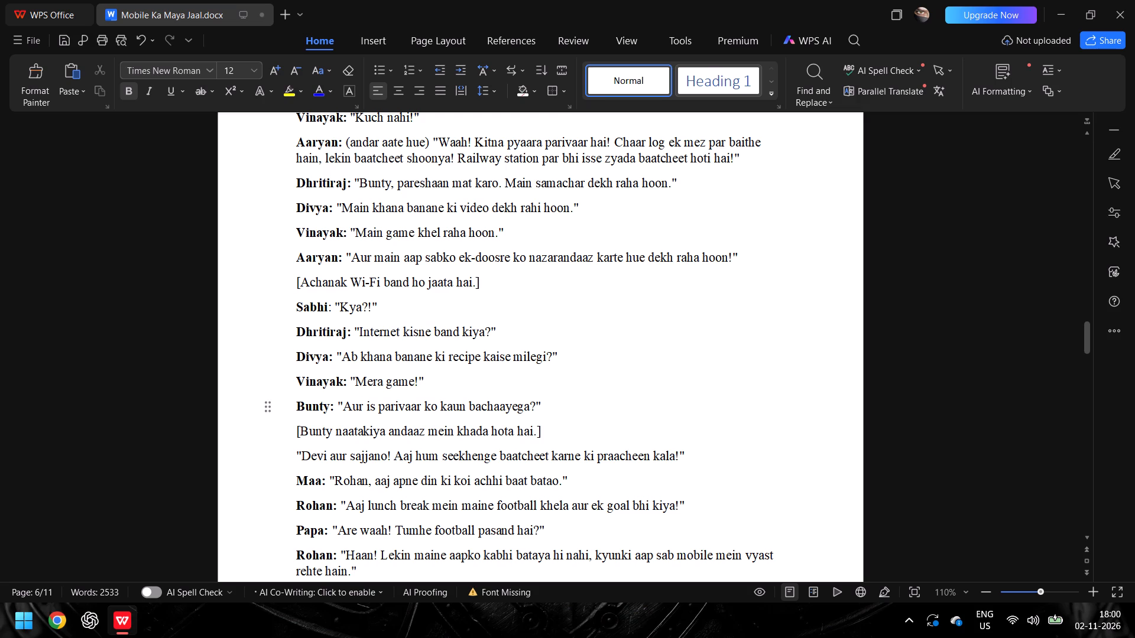
key("Left")
key("ctrl+BackSpace")
type("Aaryan")
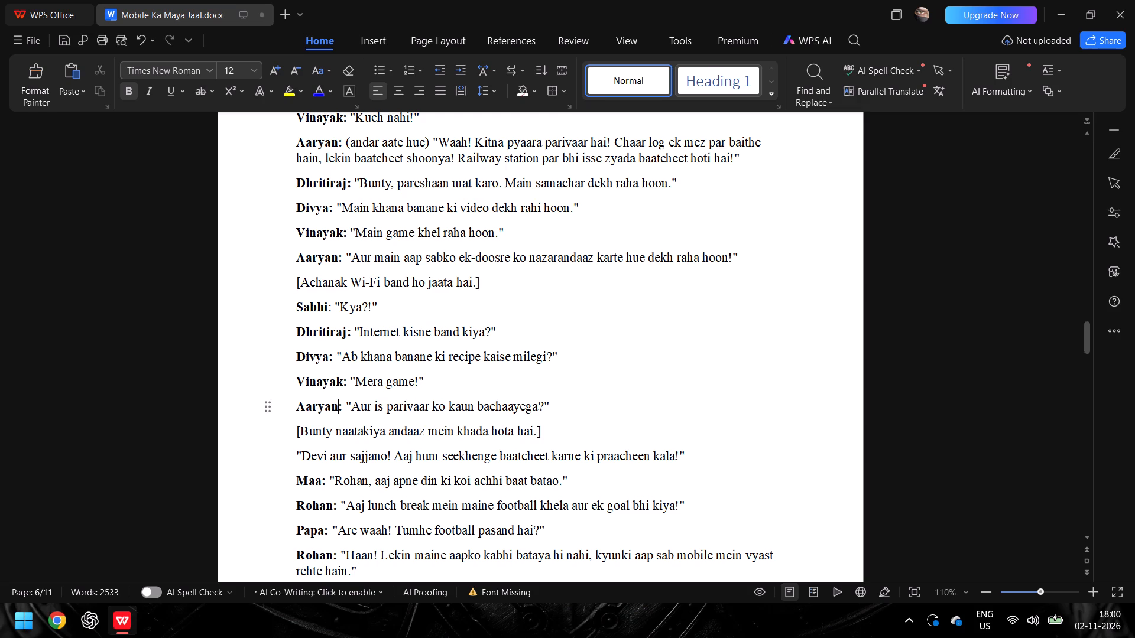
Replace Bunty with Aaryan in the stage direction "[Bunty naatakiya andaaz mein khada hota hai.]".
left_click(335, 428)
key("Left")
key("ctrl+BackSpace")
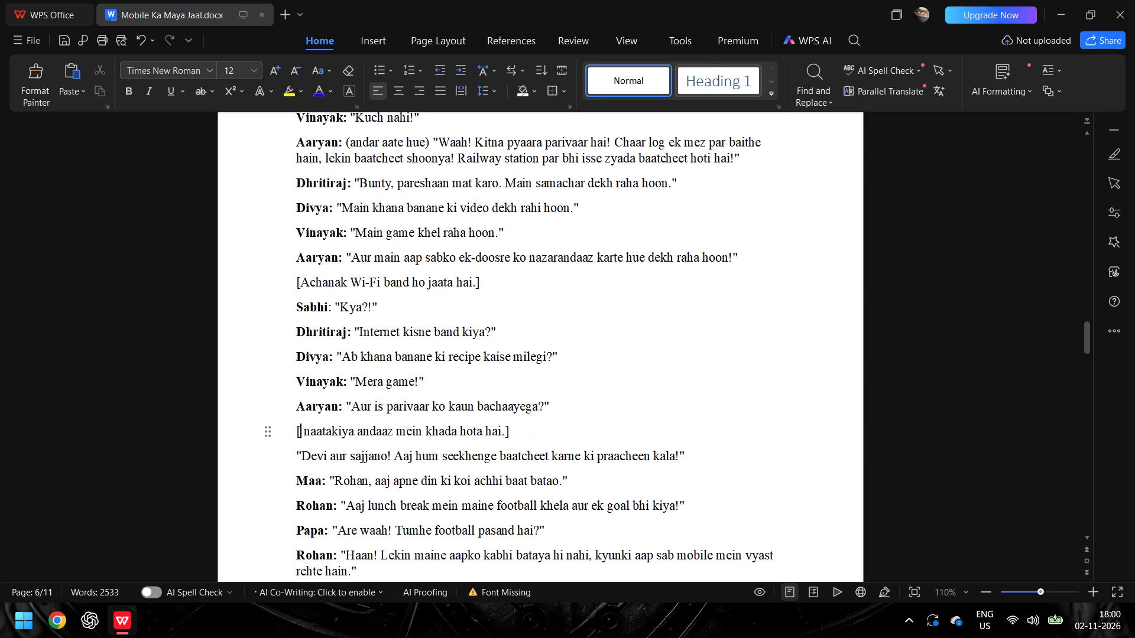
type("Aaryan")
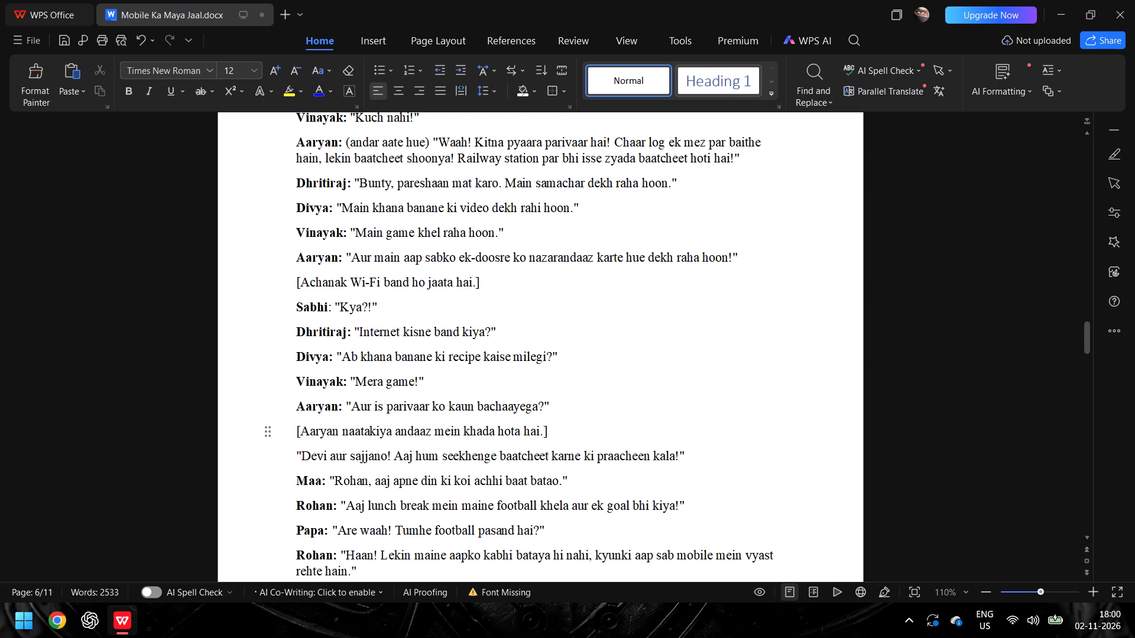
Replace the Maa speaker label with Divya on the "Rohan, aaj apne din ki koi achhi baat batao." line.
left_click(322, 476)
key("ctrl+BackSpace")
type("Dib")
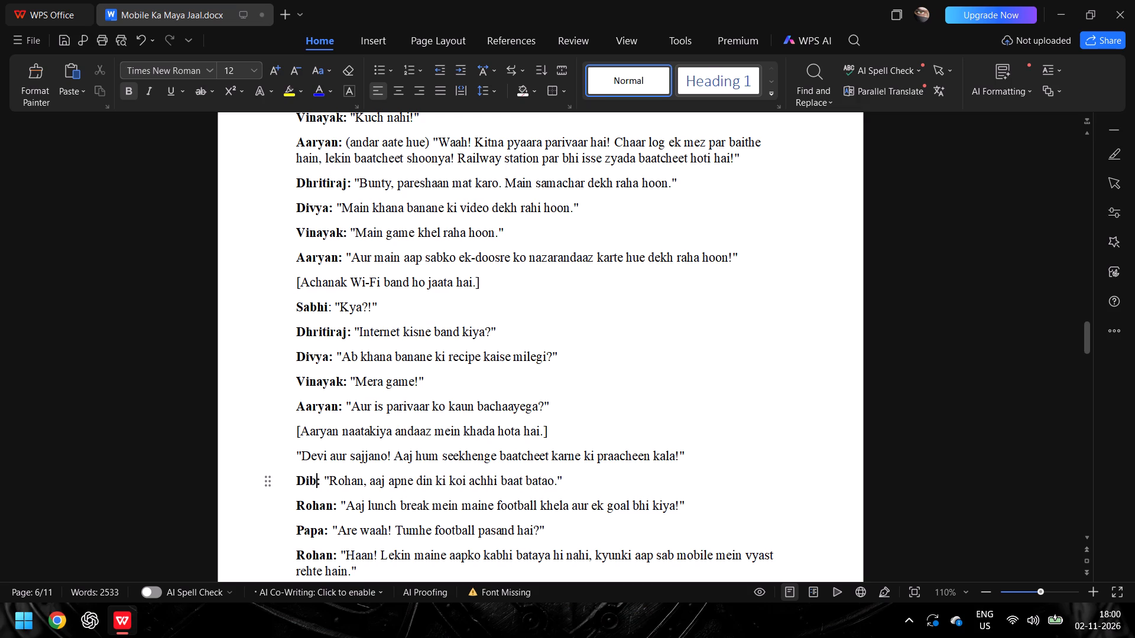
key("BackSpace")
type("vya")
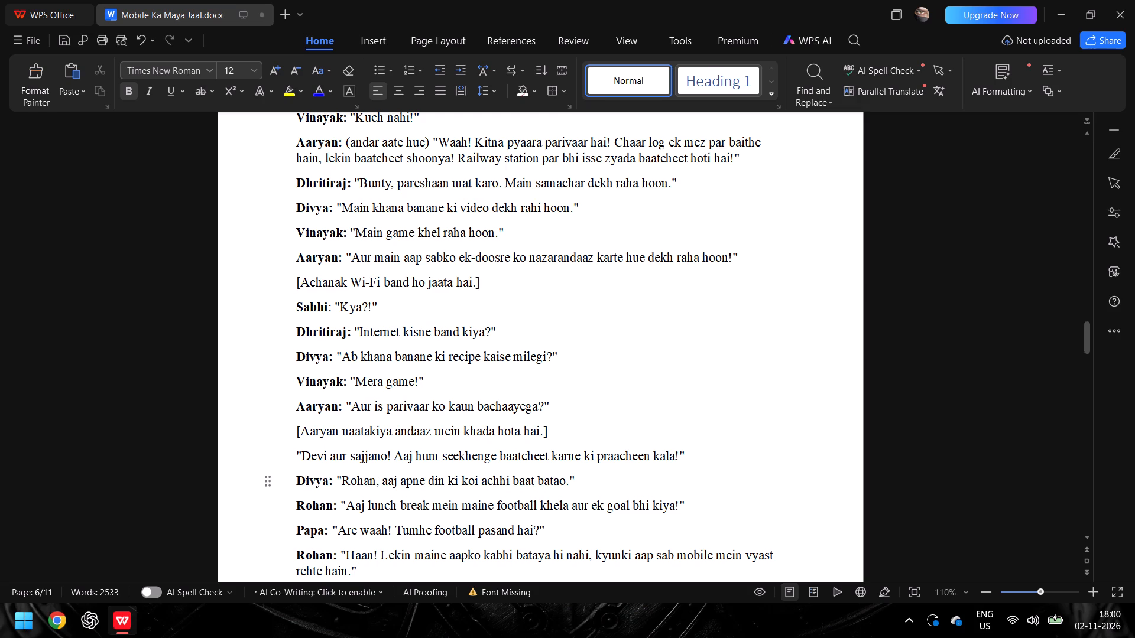
Replace "Rohan," with Vinayak at the start of Divya's dialogue "aaj apne din ki koi achhi baat batao.".
key("ctrl+Right")
key("ctrl+Right")
key("ctrl+Delete")
key("ctrl+Delete")
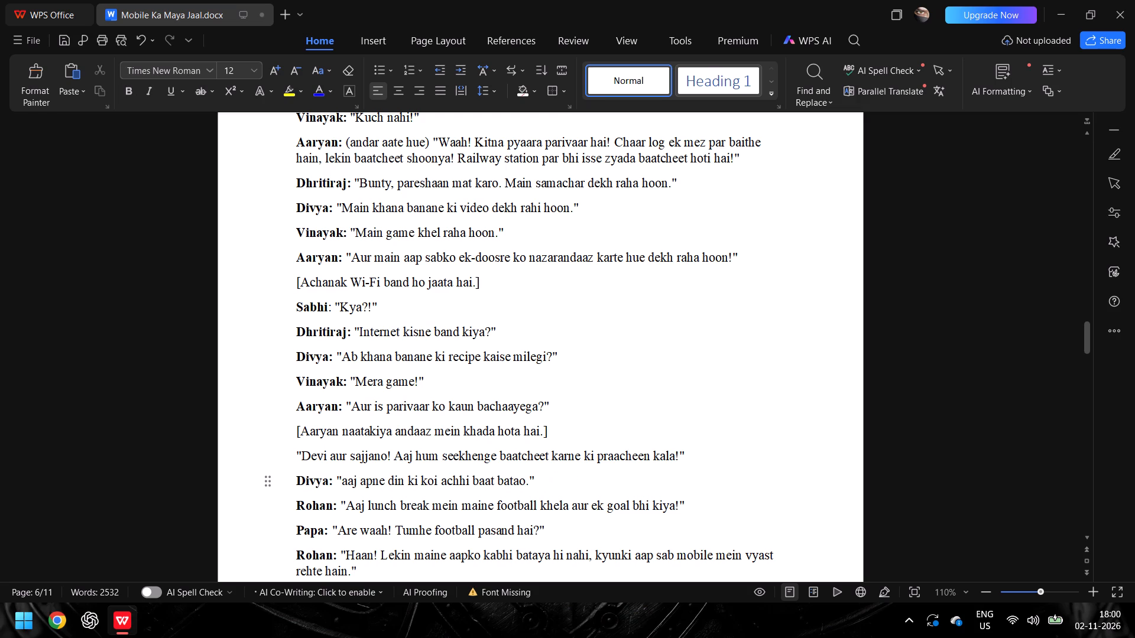
key("super+v")
left_click(941, 546)
key("ctrl+v")
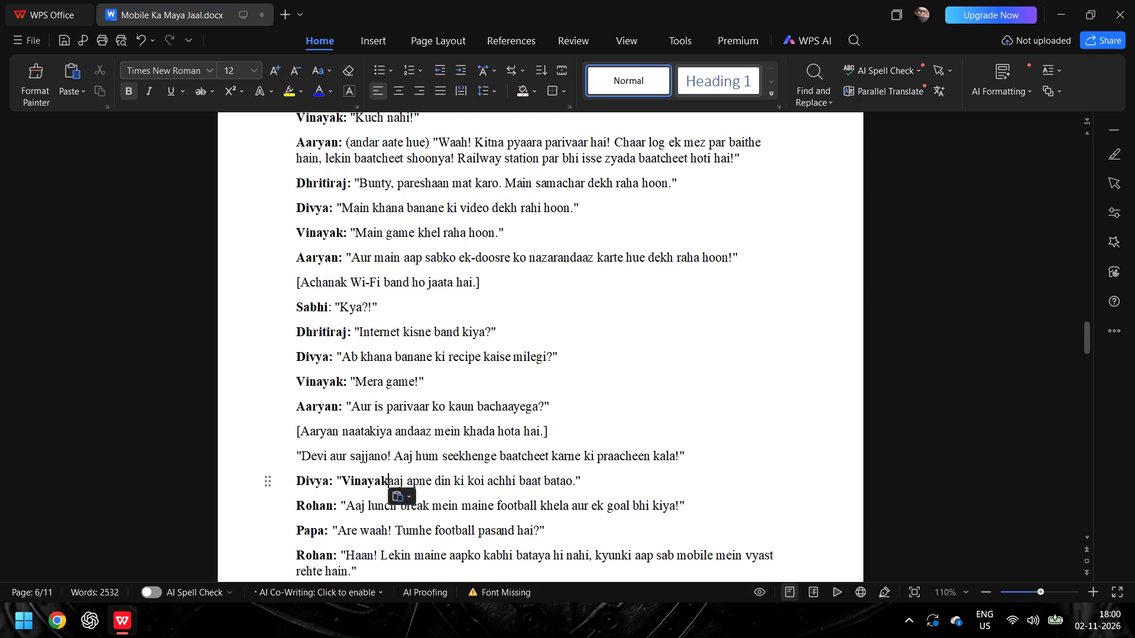
Replace the Rohan speaker label with Vinayak on the line beginning "Aaj lunch break mein maine football khela".
left_click(332, 504)
key("ctrl+BackSpace")
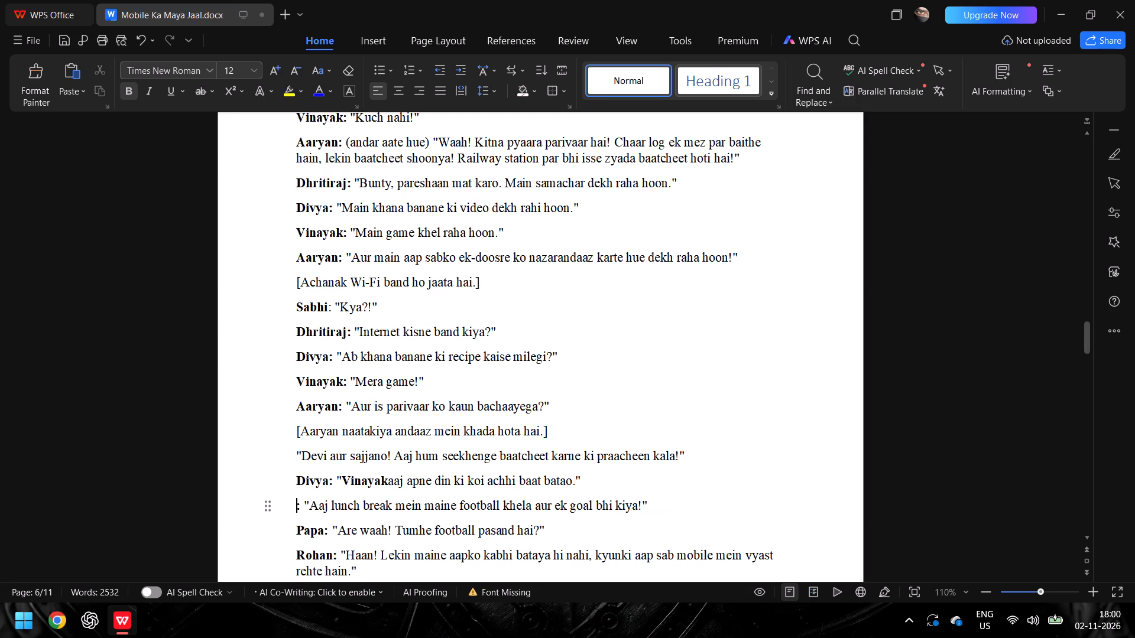
key("ctrl+v")
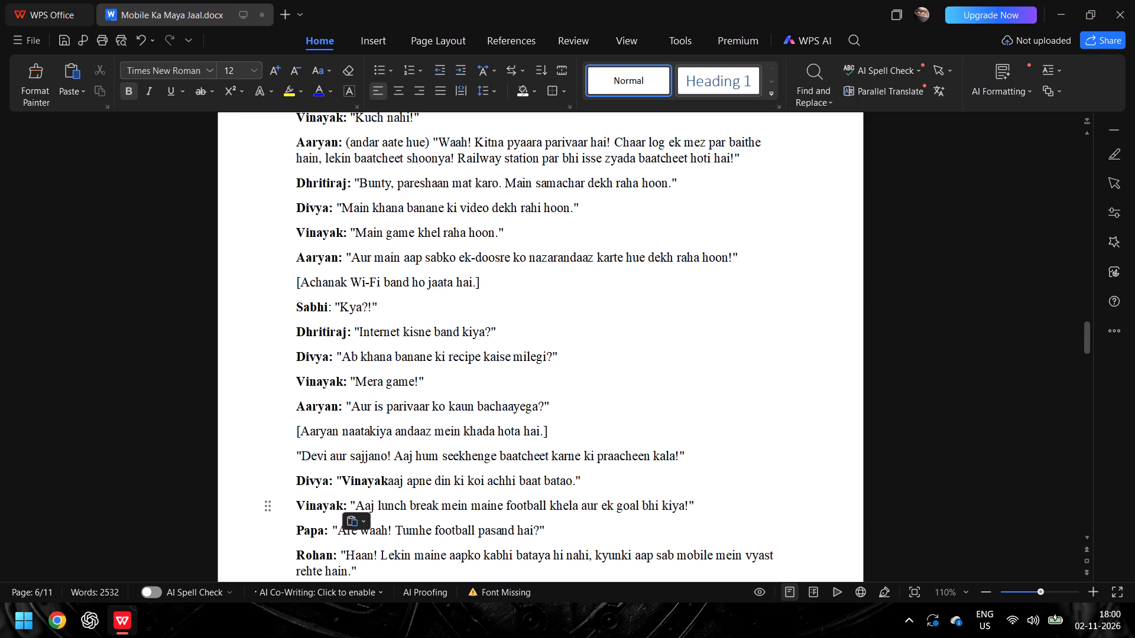
Insert a space between Vinayak and "aaj" in Divya's "aaj apne din ki koi achhi baat batao" line.
left_click(388, 476)
key("space")
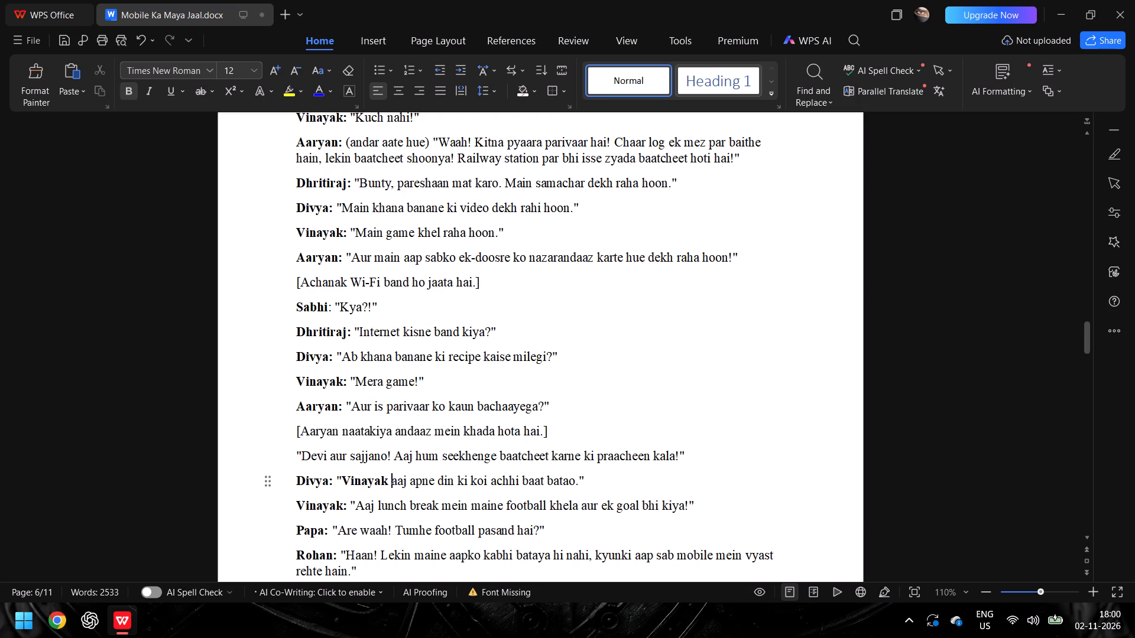
Replace the Papa speaker label with Dhritiraj on the "Are waah! Tumhe football pasand hai?" line.
scroll(360, 454, "down", 2)
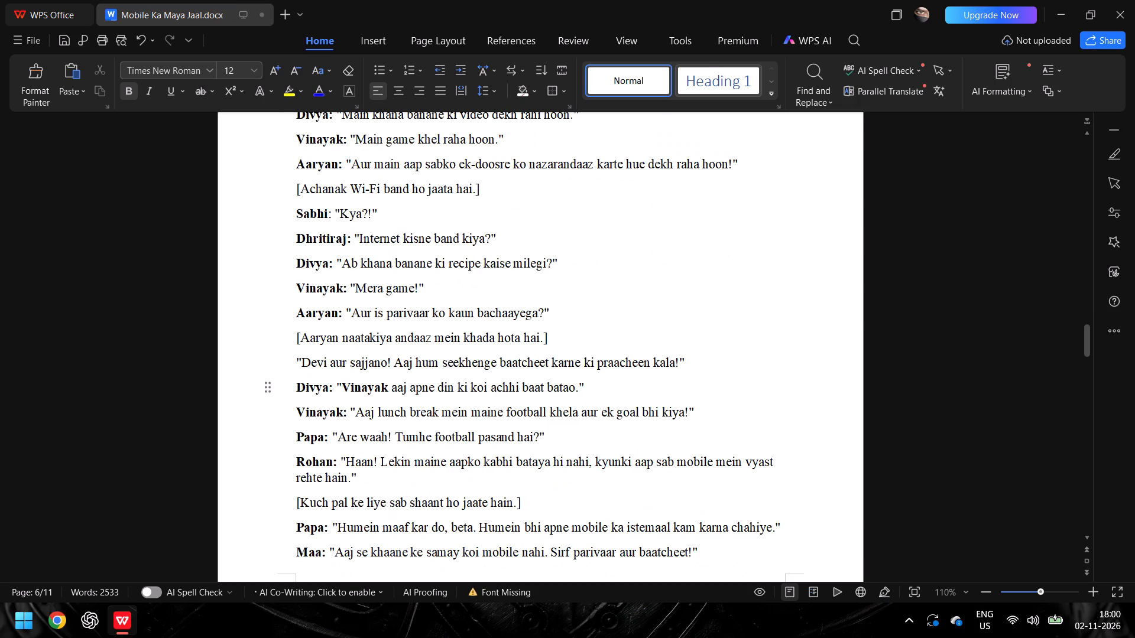
left_click(324, 435)
key("ctrl+BackSpace")
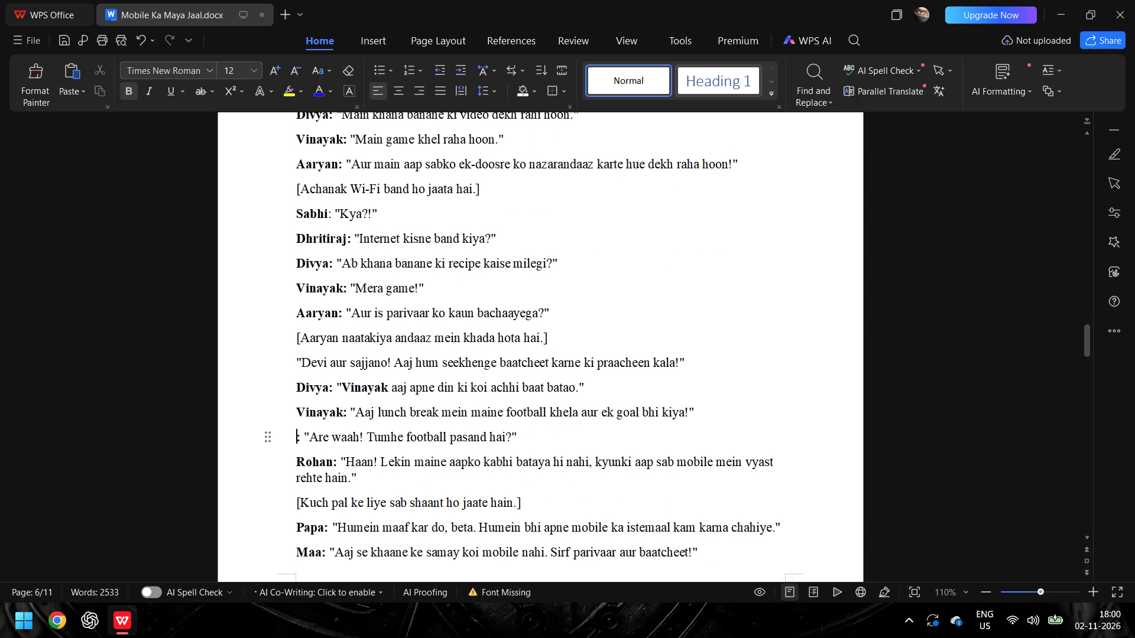
key("super+v")
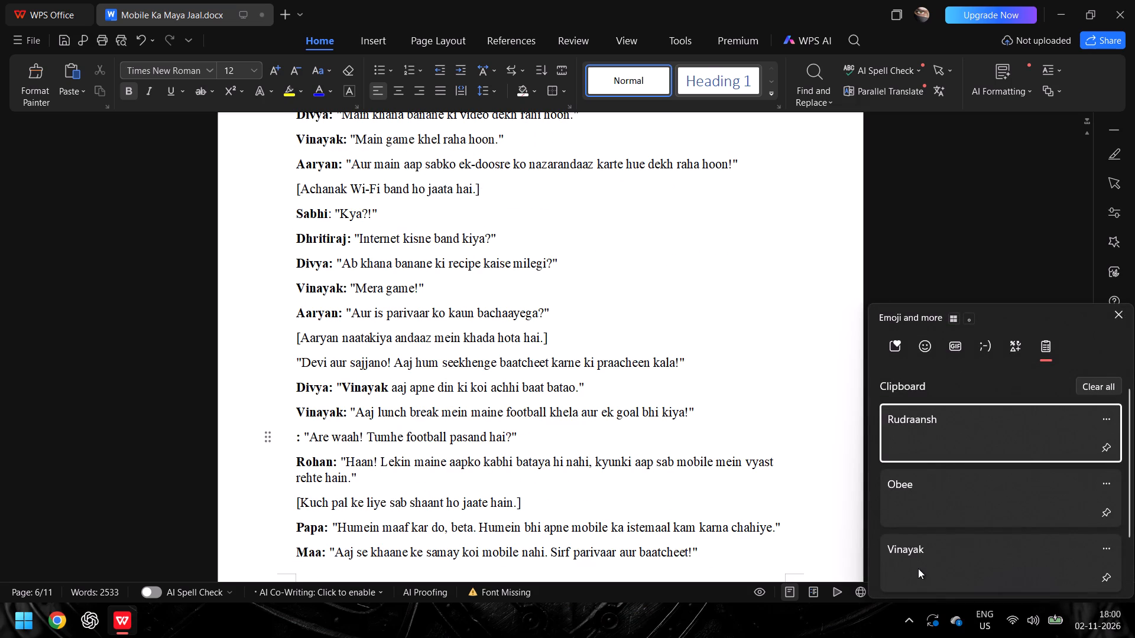
scroll(936, 474, "down", 5)
left_click(920, 552)
key("ctrl+v")
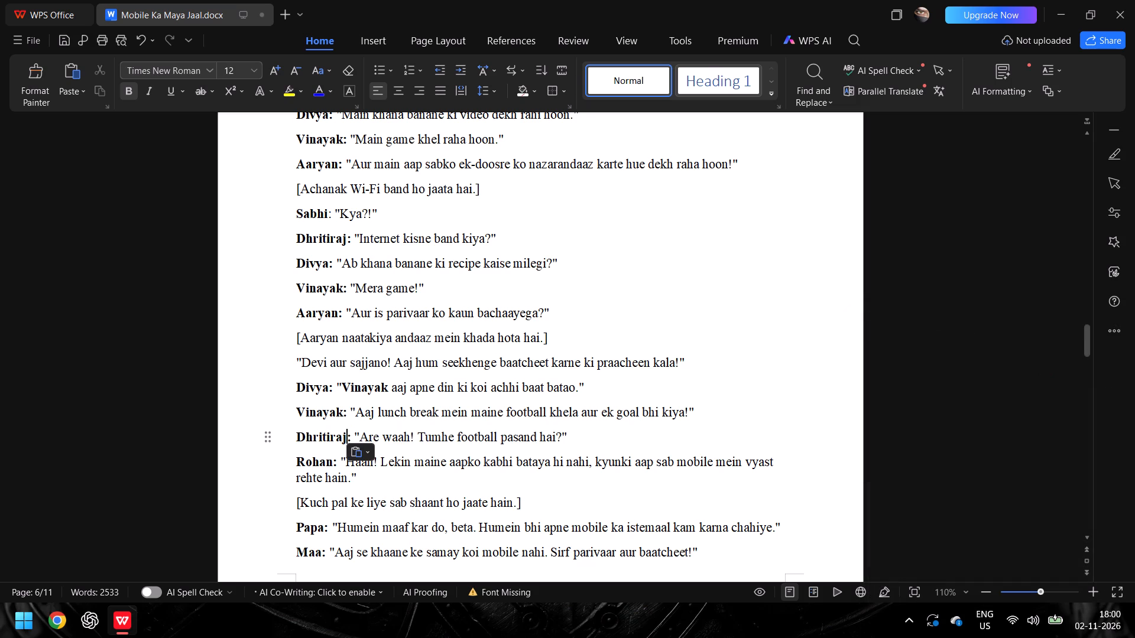
Replace the Rohan speaker label with Vinayak on the line beginning "Haan! Lekin maine aapko kabhi bataya hi nahi".
left_click(333, 458)
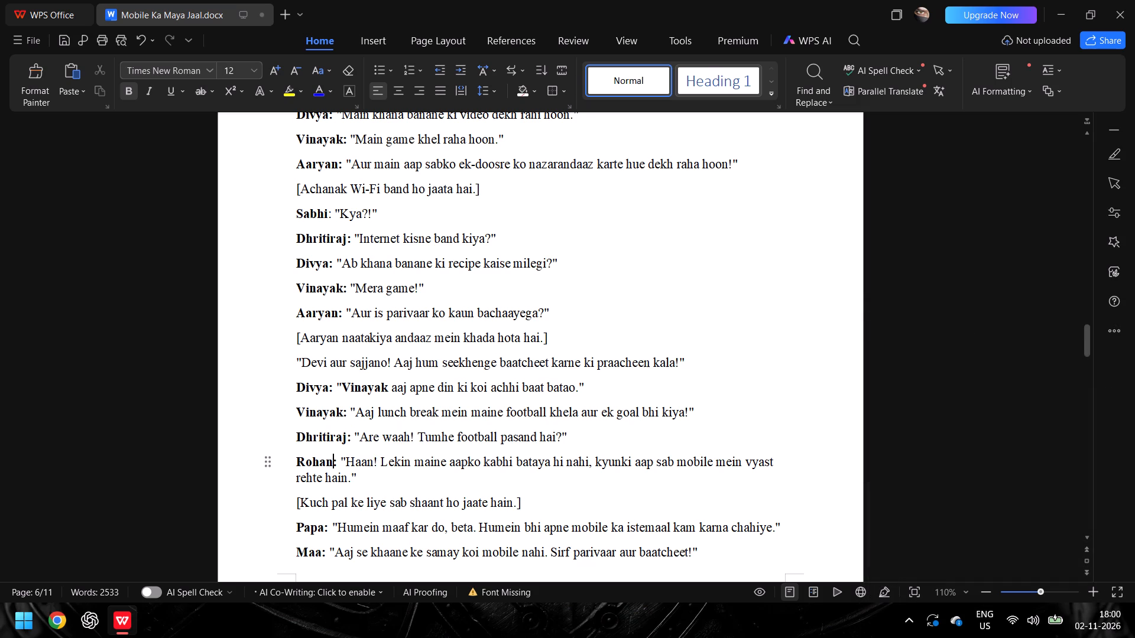
key("ctrl+BackSpace")
key("super+v")
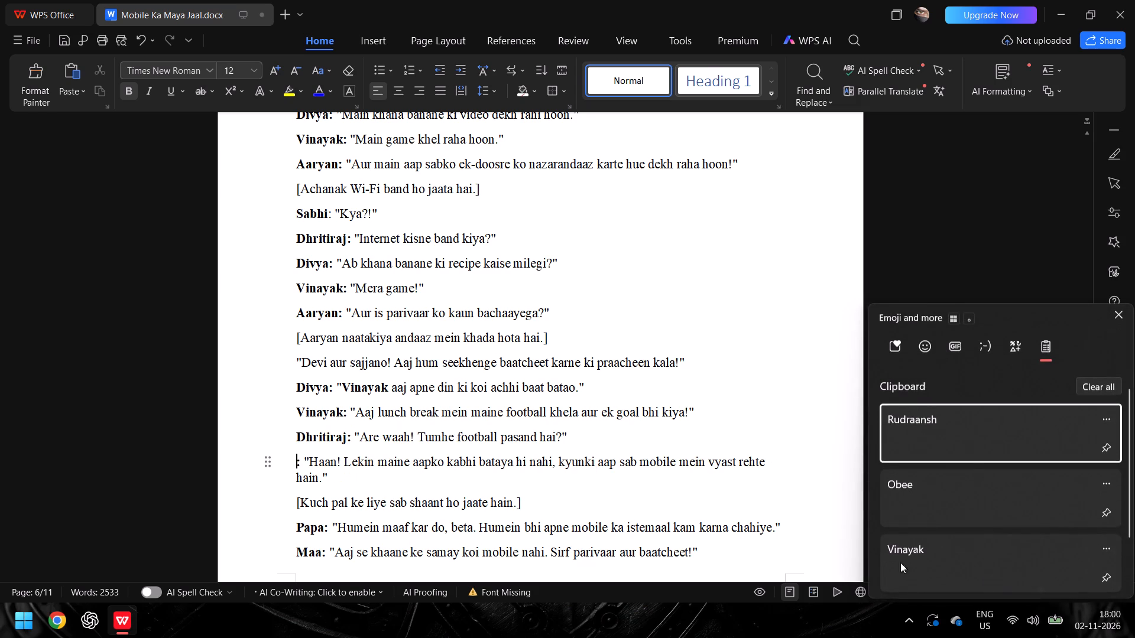
left_click(988, 562)
key("ctrl+v")
Delete the Obee entry from the clipboard history and return to the script.
key("super+v")
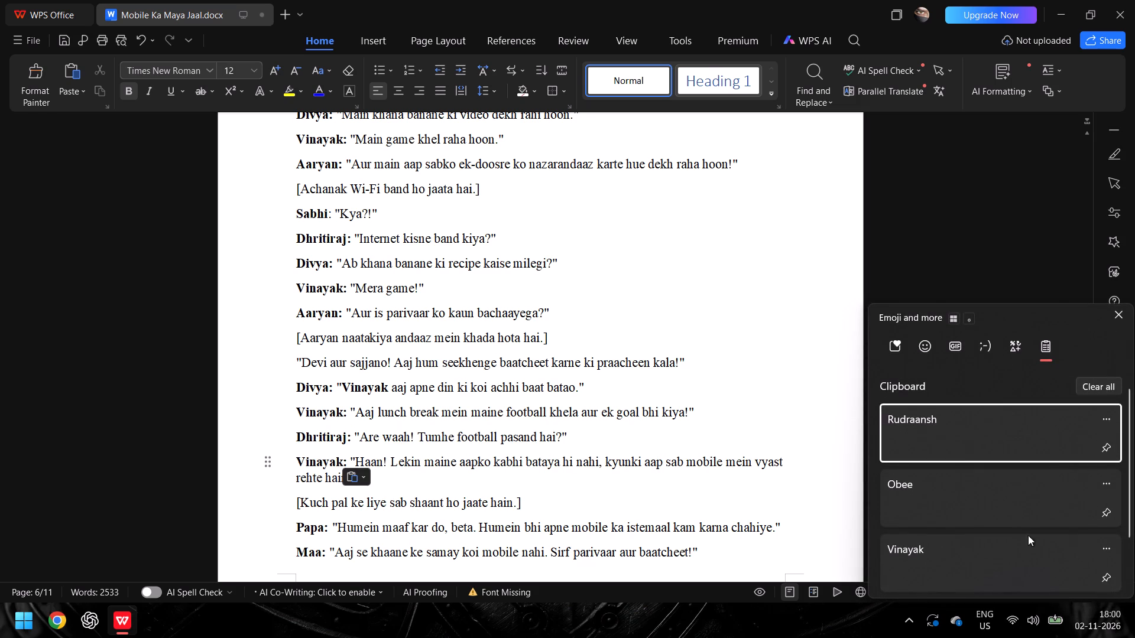
left_click(1097, 488)
left_click(1086, 496)
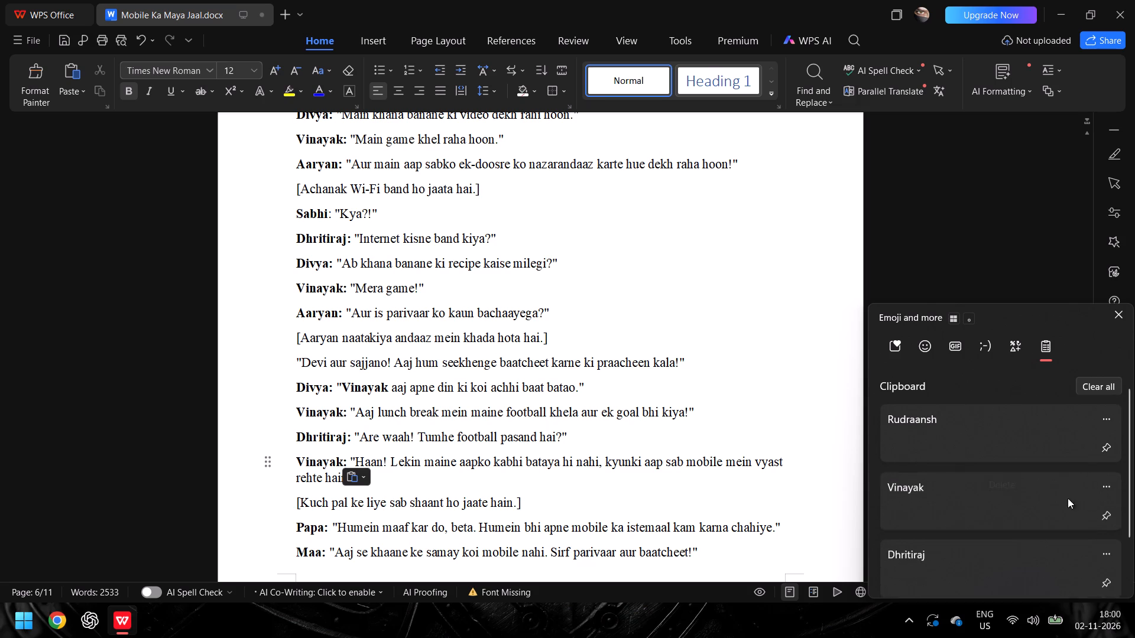
left_click(0, 522)
left_click(199, 486)
Replace the Papa speaker label with Dhritiraj on the line beginning "Humein maaf kar do, beta.".
left_click(327, 527)
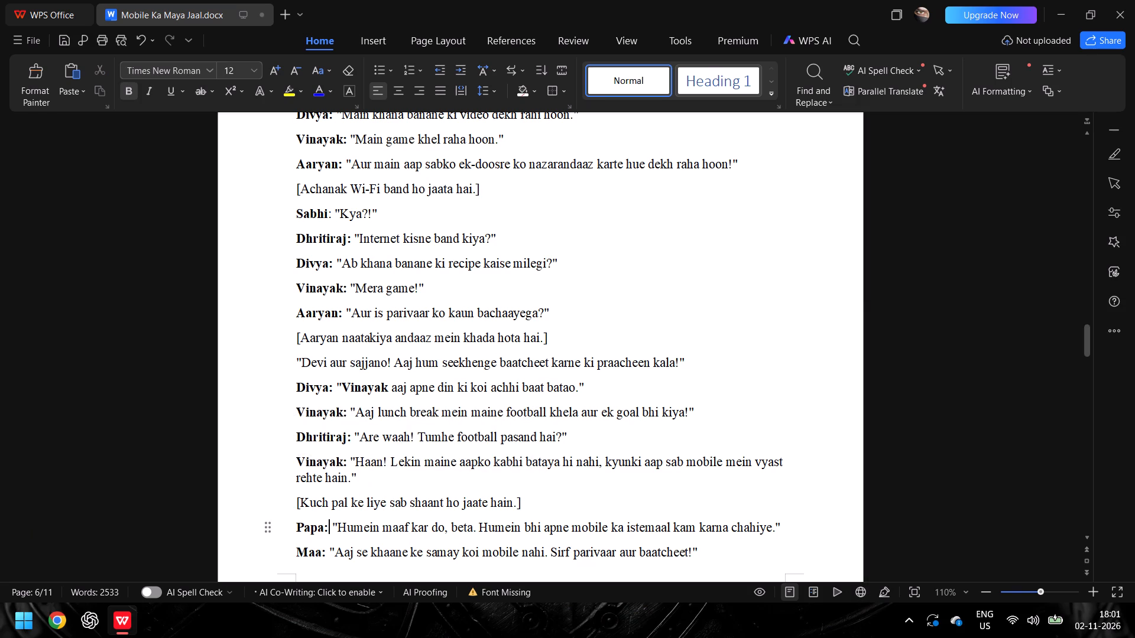
key("Left")
key("ctrl+BackSpace")
key("super+v")
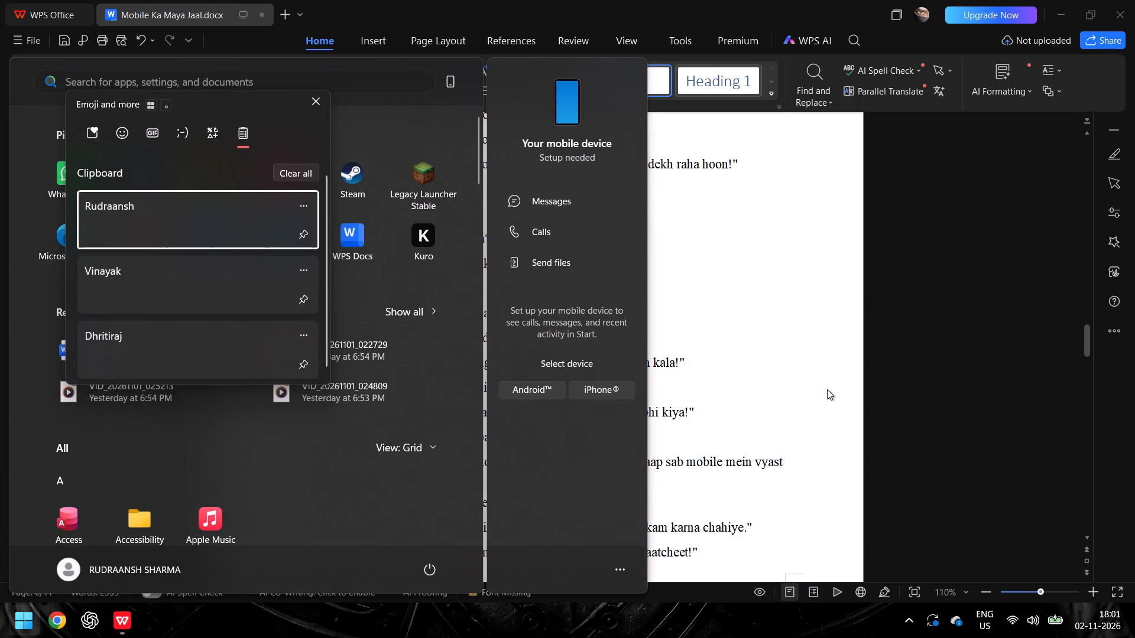
left_click(827, 389)
left_click(745, 390)
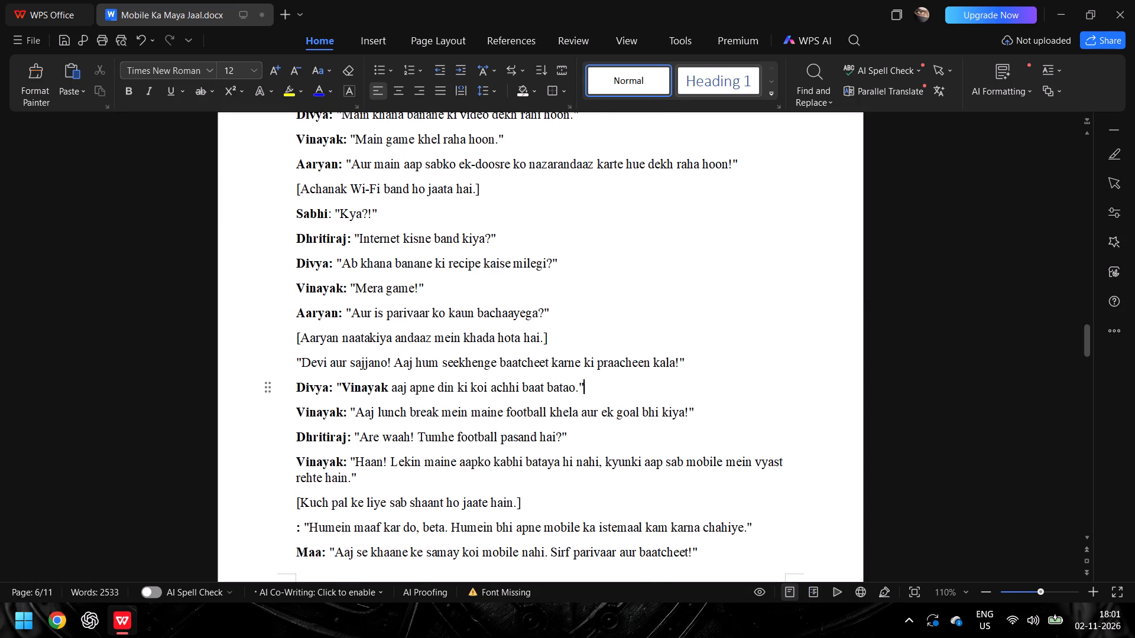
left_click(344, 461)
left_click(288, 526)
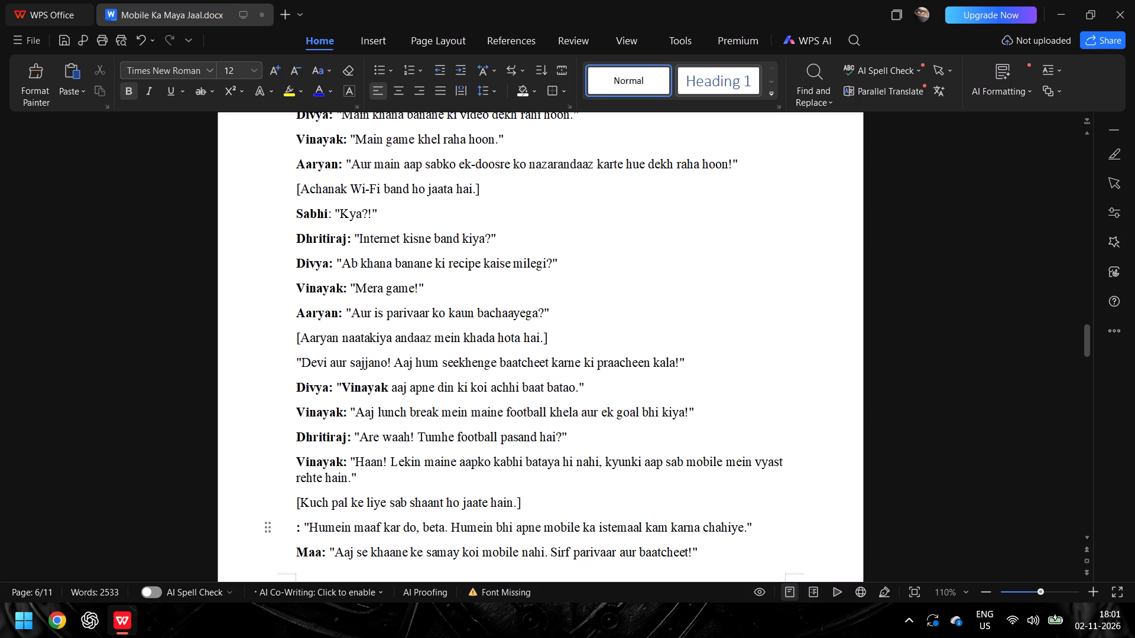
key("super+v")
left_click(972, 550)
key("ctrl+v")
Replace the Maa speaker label with Divya on the line beginning "Aaj se khaane ke samay koi mobile nahi.".
scroll(280, 527, "down", 2)
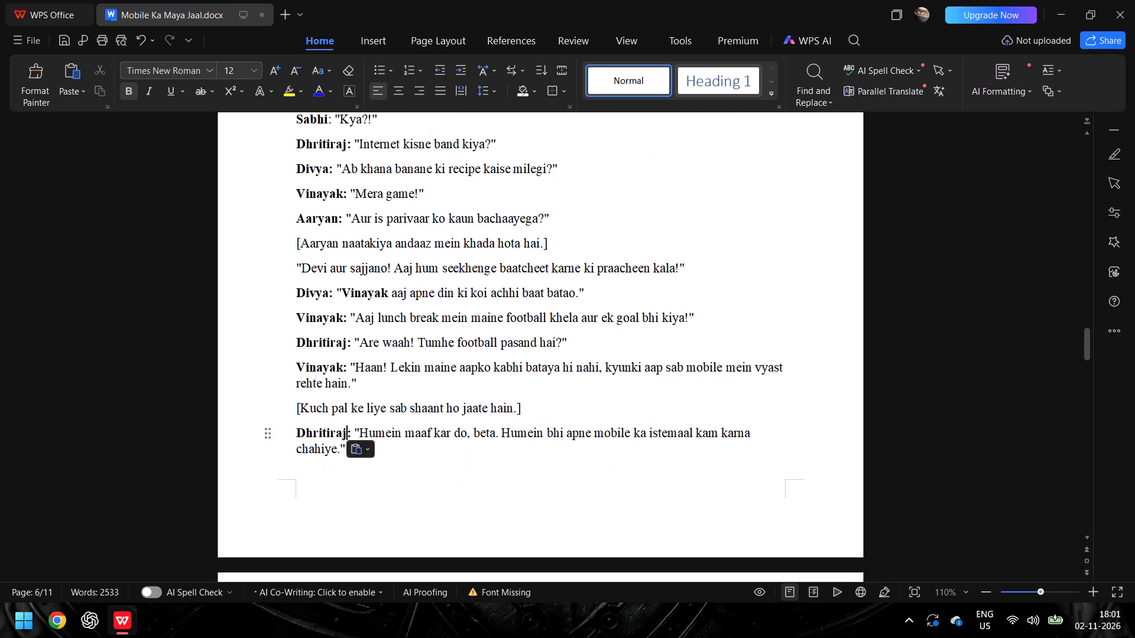
scroll(290, 526, "down", 1)
scroll(312, 479, "down", 6)
left_click(320, 327)
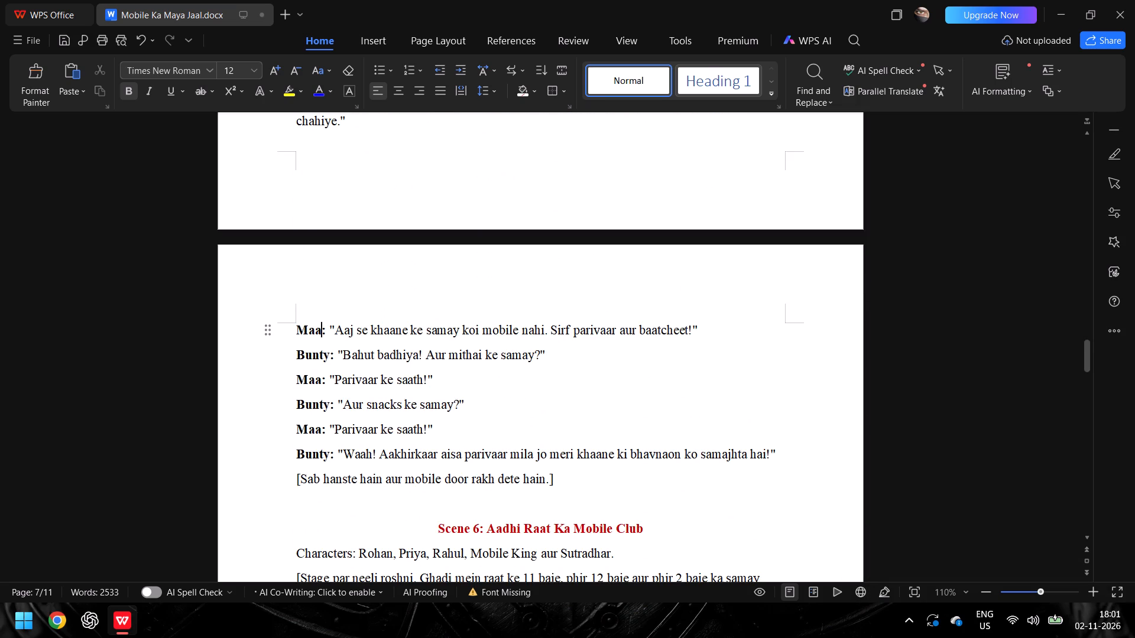
key("ctrl+BackSpace")
key("shift+f")
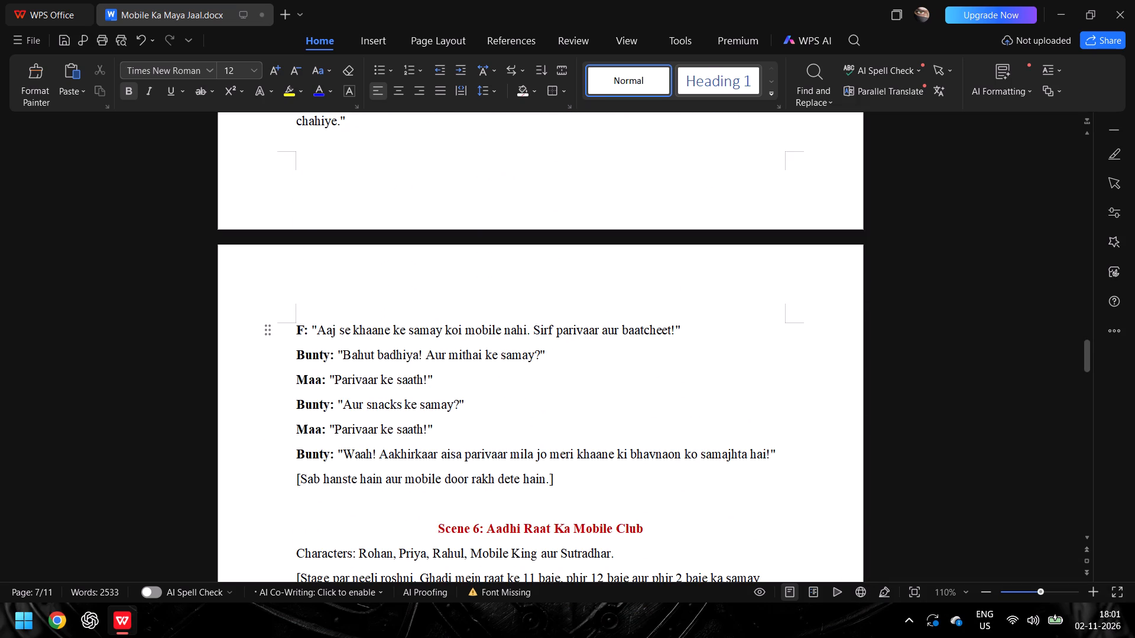
key("BackSpace")
type("Divya")
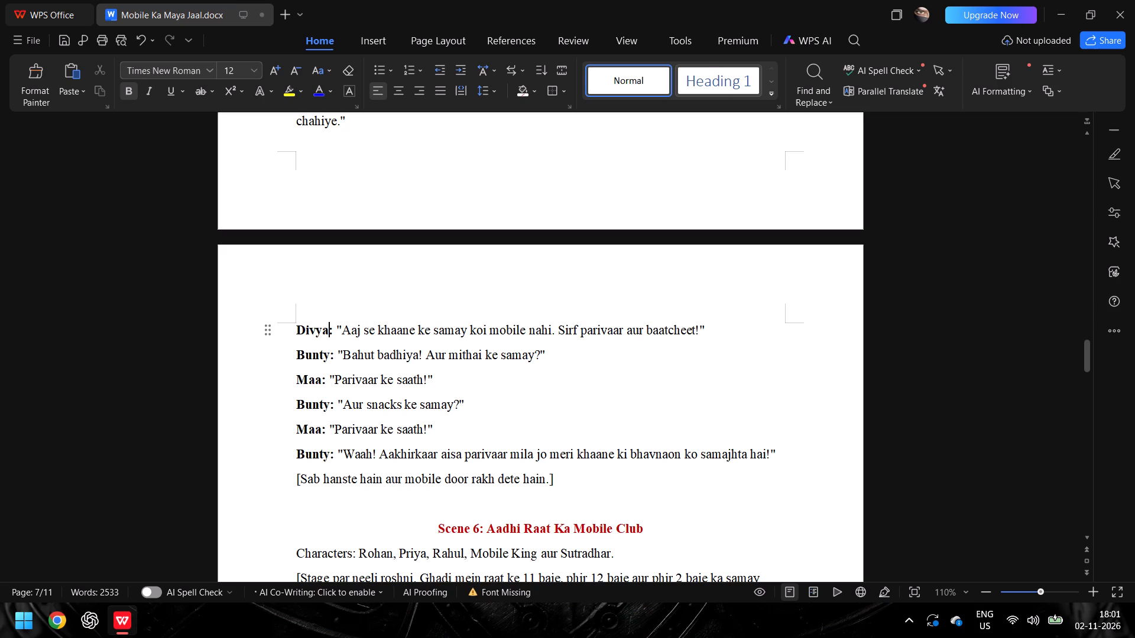
Replace the Bunty speaker label with Aaryan on the "Bahut badhiya! Aur mithai ke samay?" line.
scroll(376, 350, "up", 5)
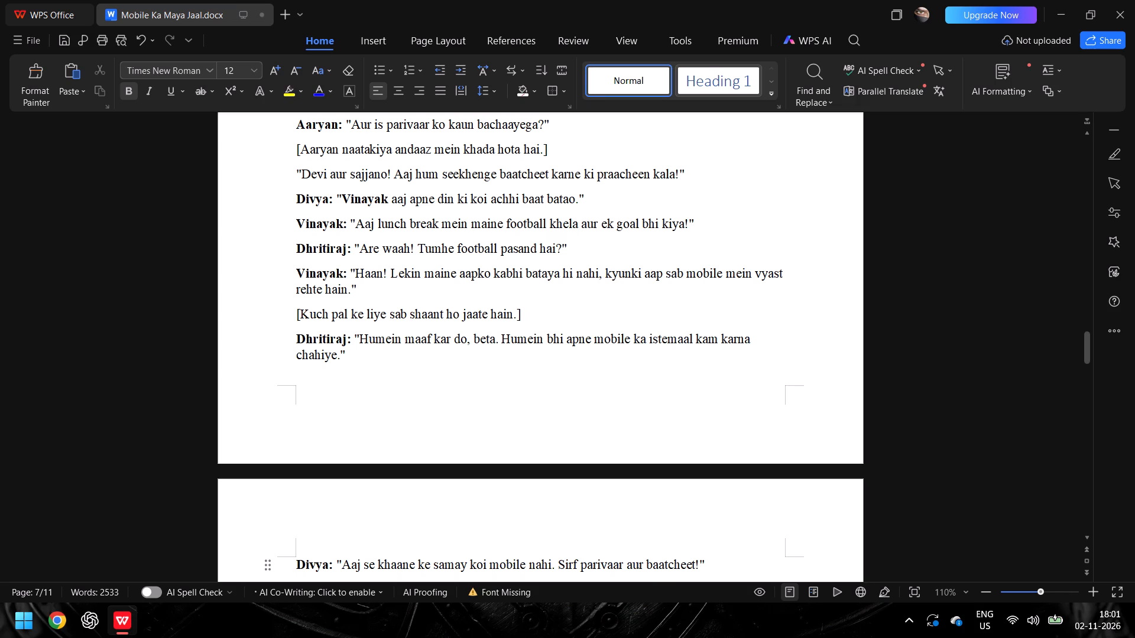
scroll(307, 327, "down", 4)
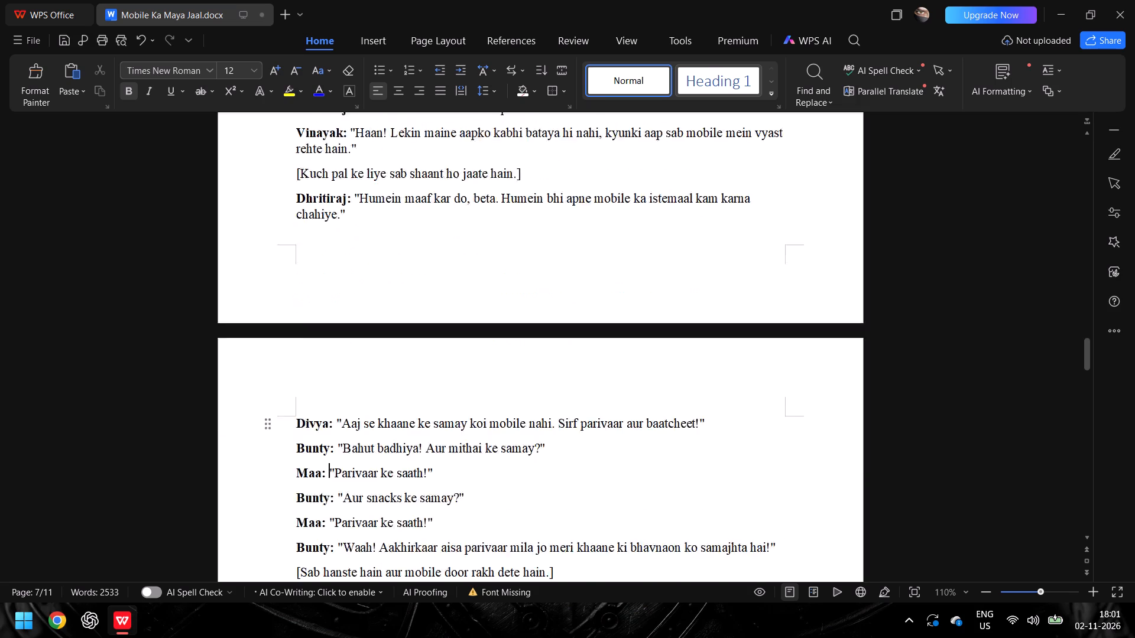
scroll(302, 330, "down", 3)
left_click(333, 258)
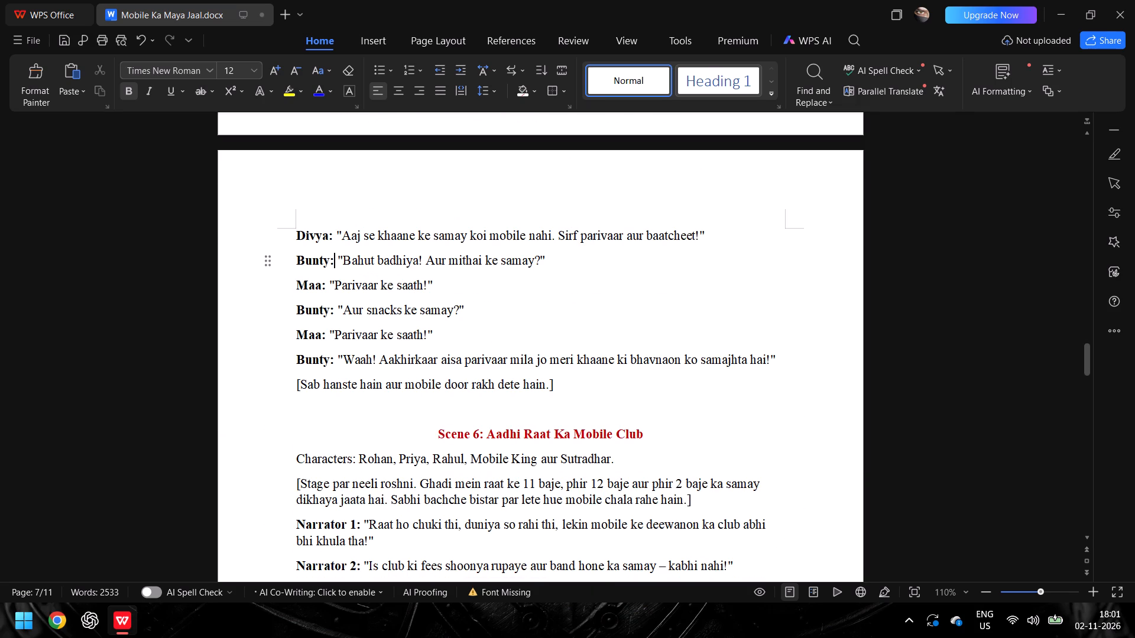
key("Left")
key("ctrl+BackSpace")
type("Aaryan")
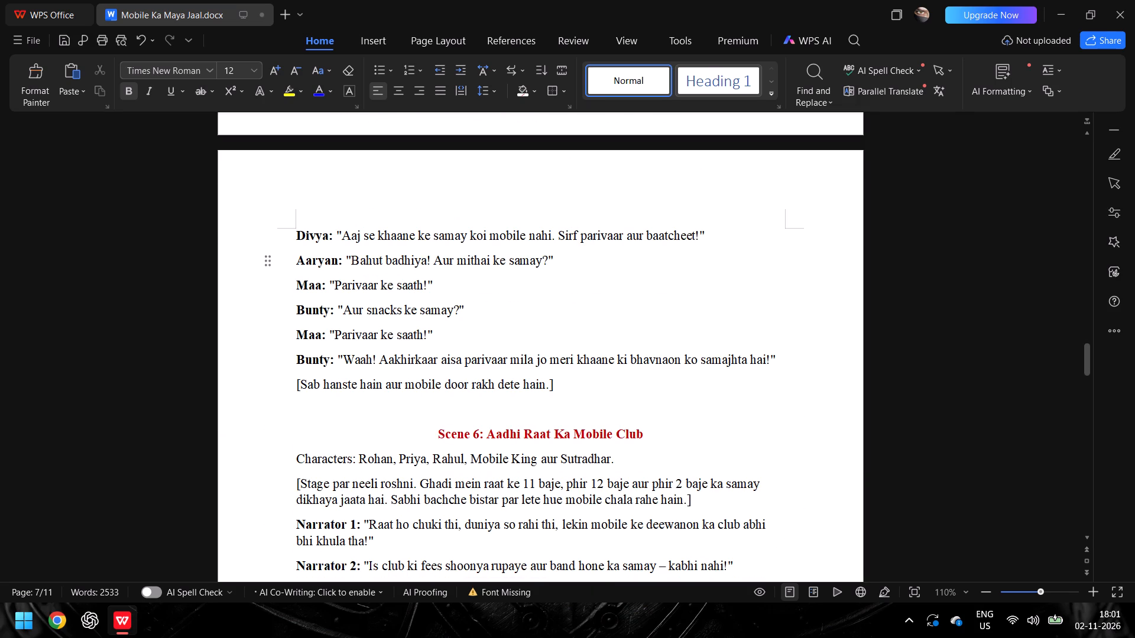
Replace the Maa speaker label with Divya on the first "Parivaar ke saath!" line.
left_click(320, 282)
key("ctrl+BackSpace")
type("Divya")
Delete the Bunty speaker name before the colon on the "Aur snacks ke samay?" line.
key("Down")
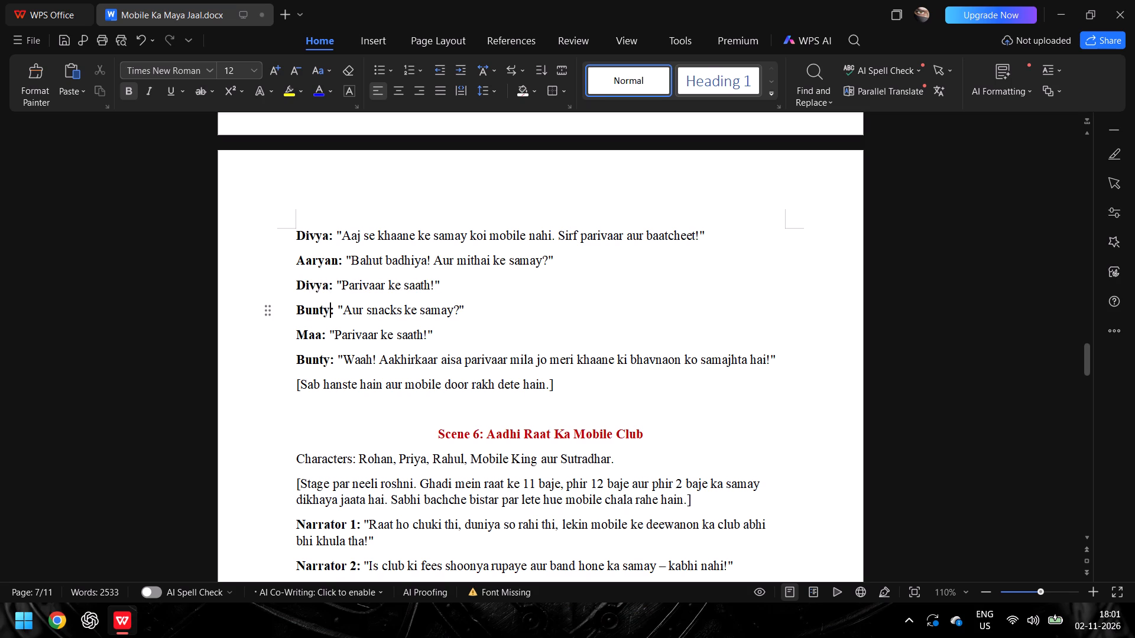
key("ctrl+BackSpace")
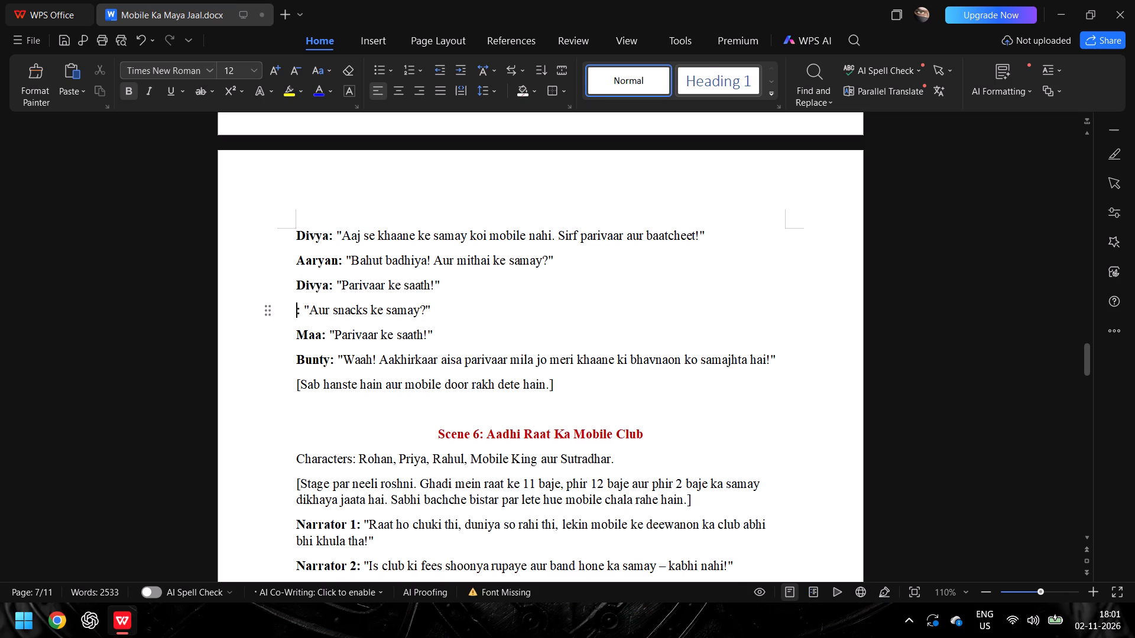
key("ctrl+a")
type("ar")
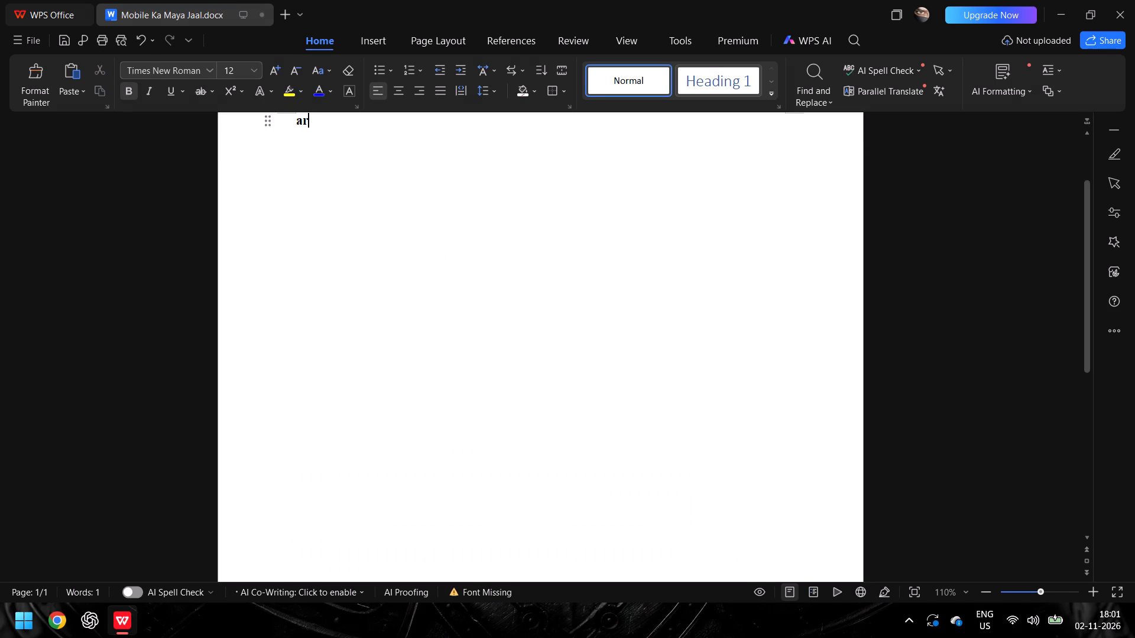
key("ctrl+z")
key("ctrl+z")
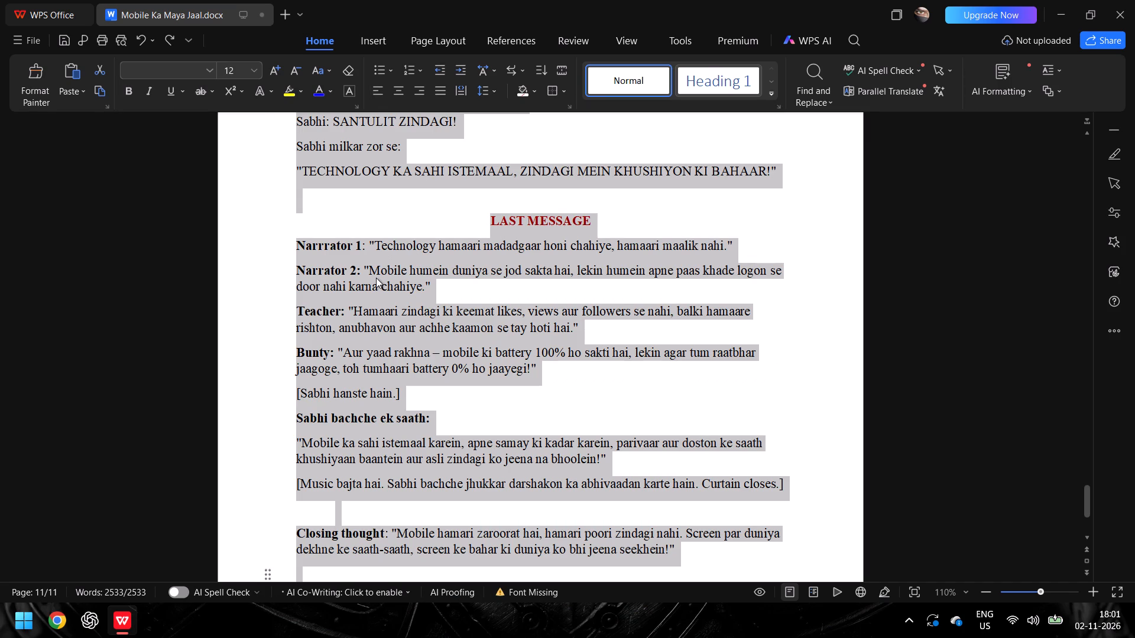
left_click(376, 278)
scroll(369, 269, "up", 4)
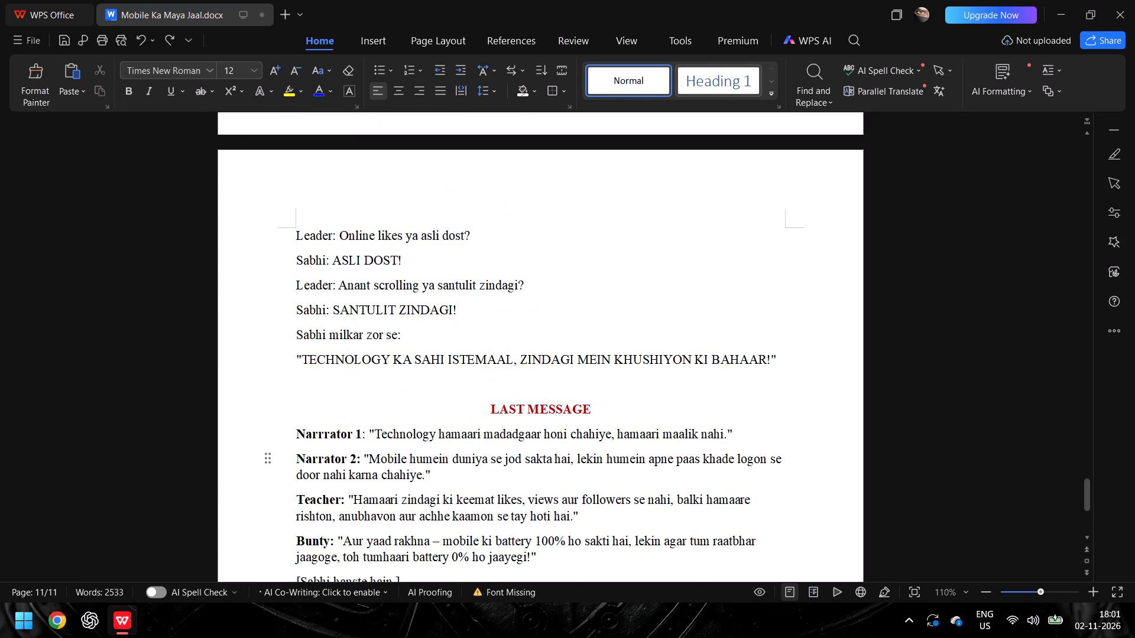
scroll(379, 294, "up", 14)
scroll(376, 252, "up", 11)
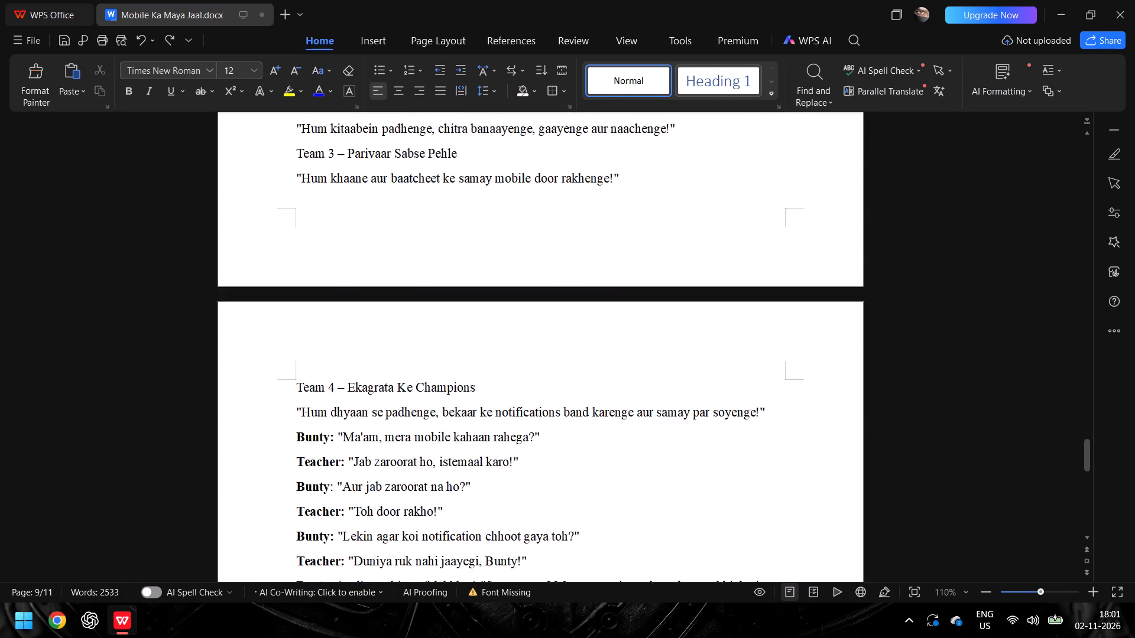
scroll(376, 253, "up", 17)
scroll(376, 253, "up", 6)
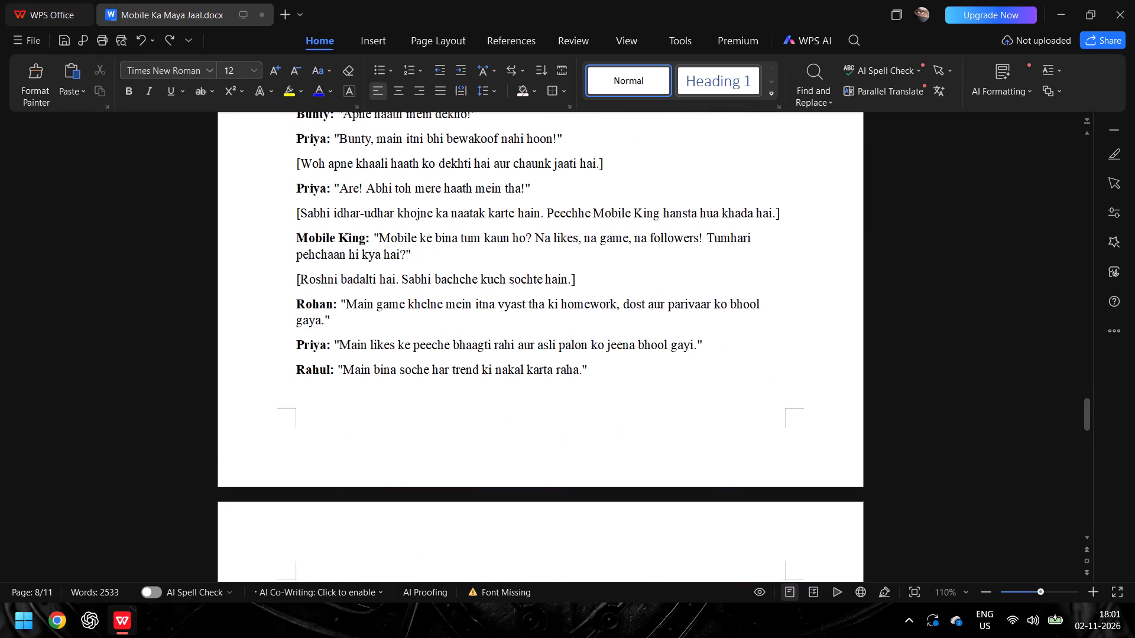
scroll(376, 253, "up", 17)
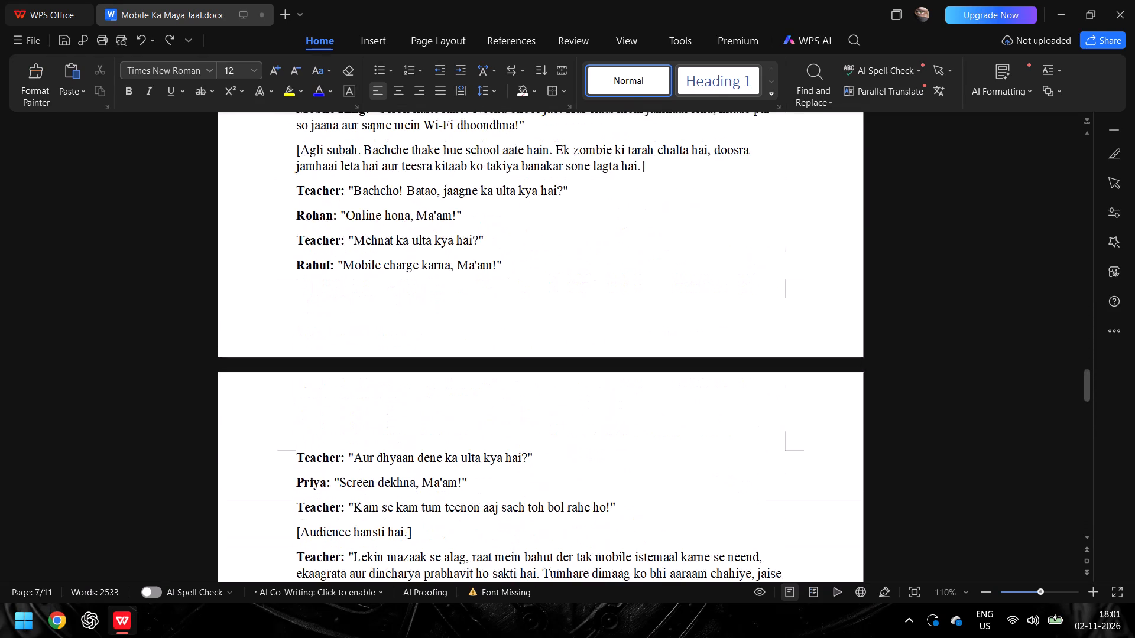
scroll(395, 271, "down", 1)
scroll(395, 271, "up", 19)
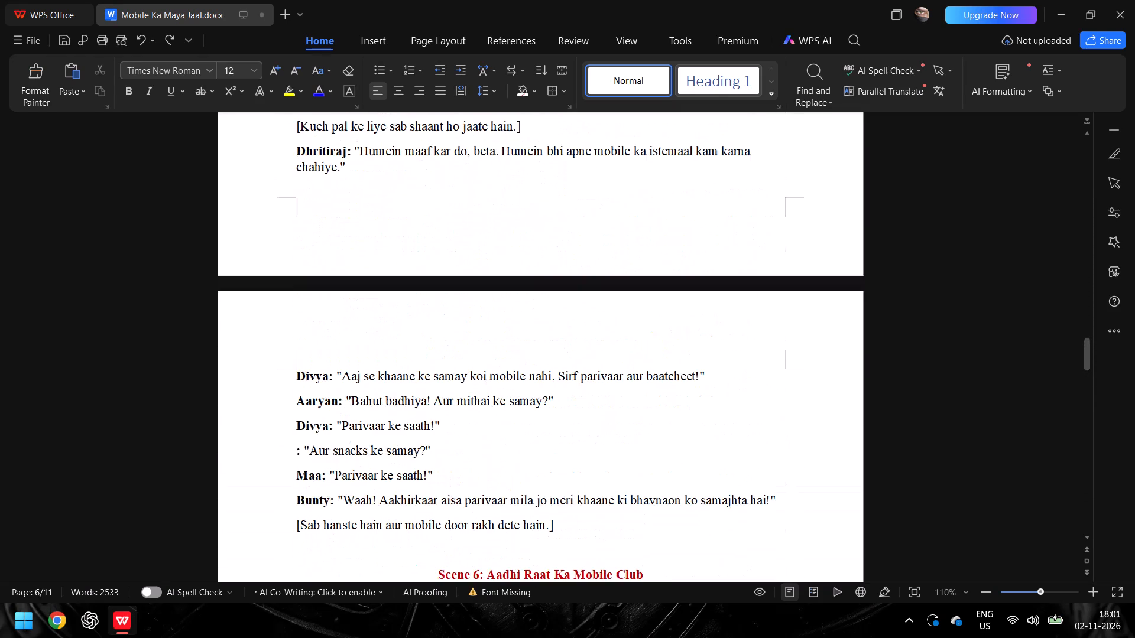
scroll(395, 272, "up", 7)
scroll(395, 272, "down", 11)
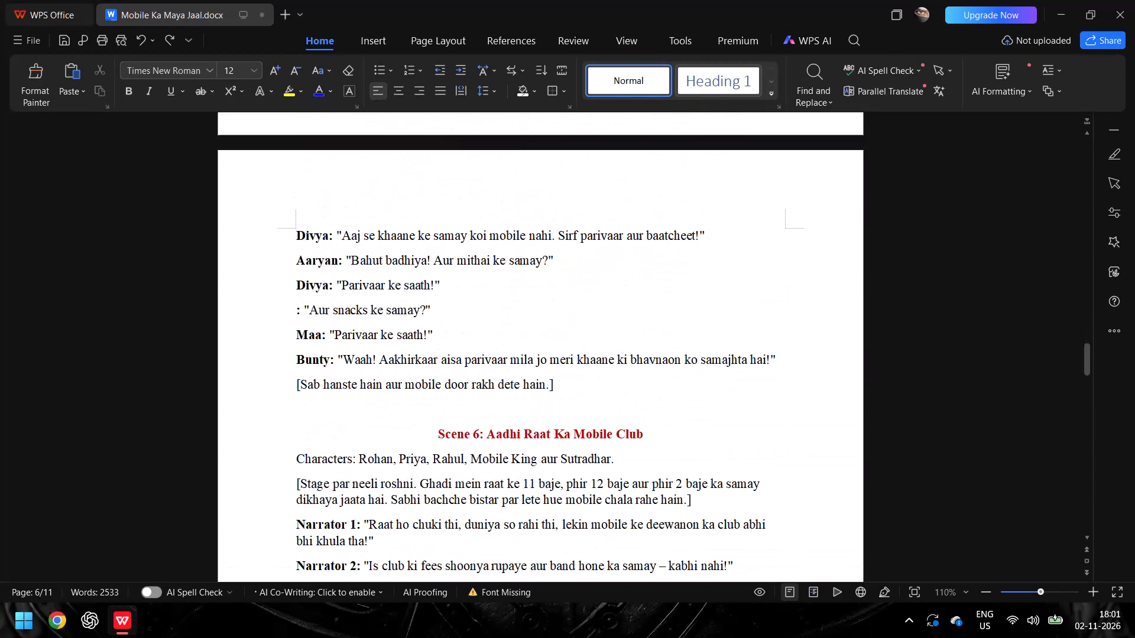
Replace the Maa speaker label with Divya on the second "Parivaar ke saath!" line.
left_click(319, 332)
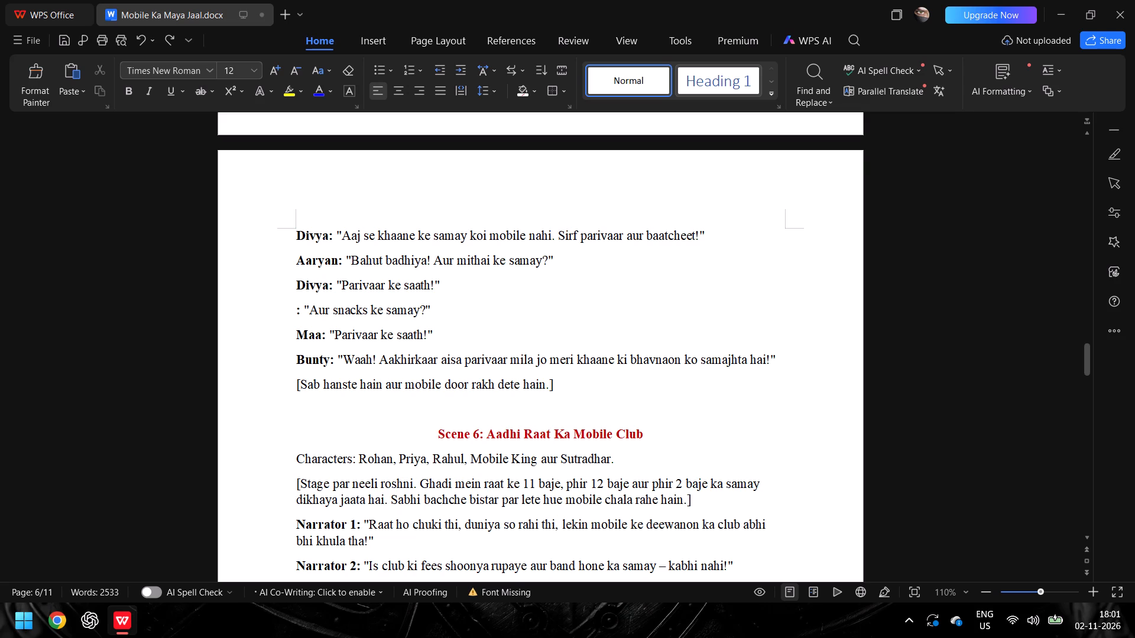
key("ctrl+BackSpace")
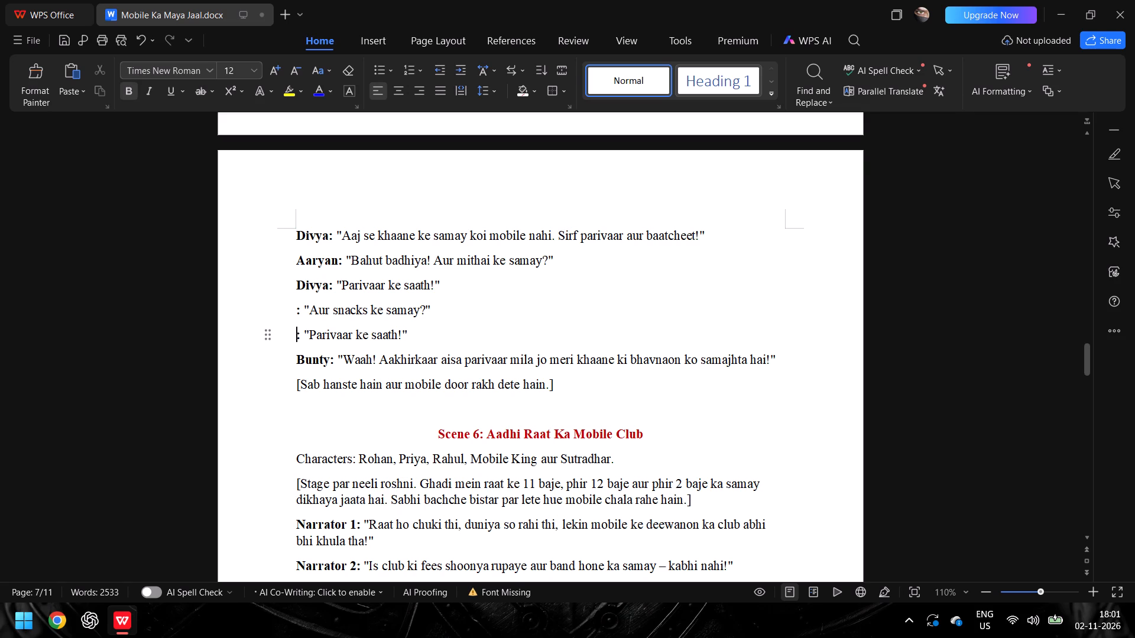
type("Divya")
Enter Aaryan as the speaker before the colon on the "Aur snacks ke samay?" line.
key("Up")
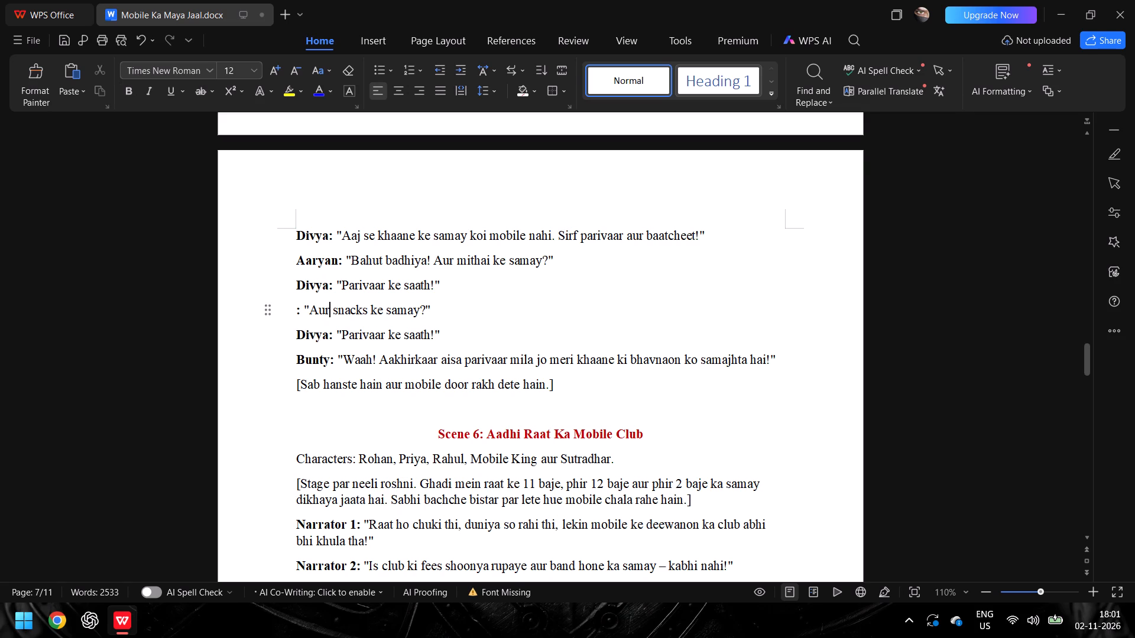
key("ctrl+Left")
key("ctrl+Left")
key("ctrl+Left")
type("Aaryan")
Replace the Bunty speaker label with Aaryan on the line beginning "Waah! Aakhirkaar aisa parivaar mila".
key("Down")
key("Down")
key("Left")
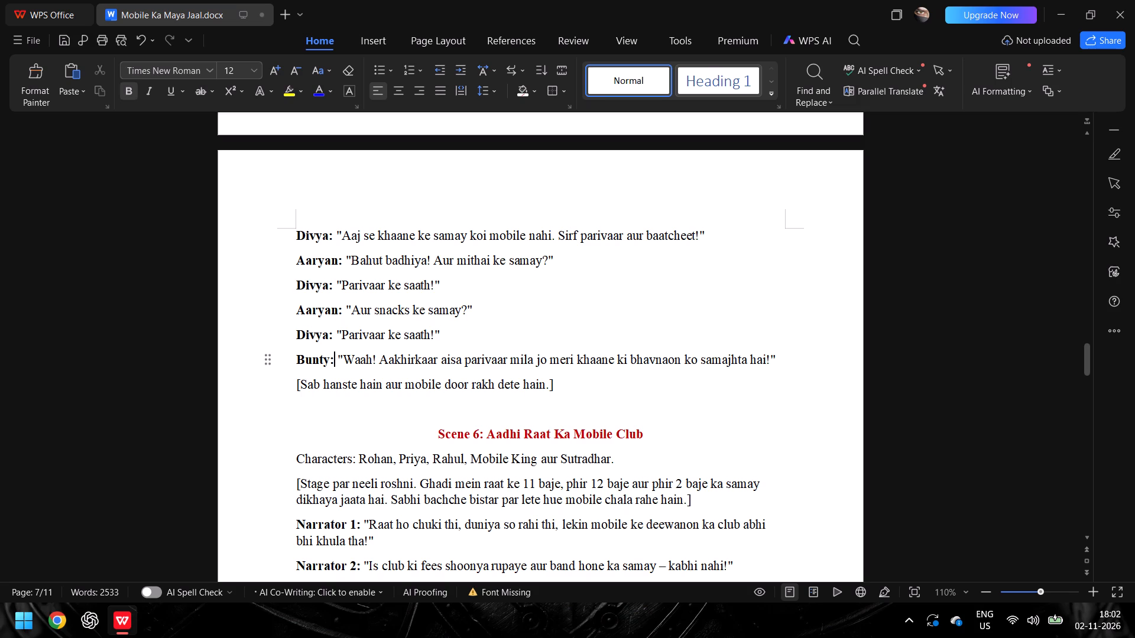
key("Left")
key("ctrl+BackSpace")
type("Aa")
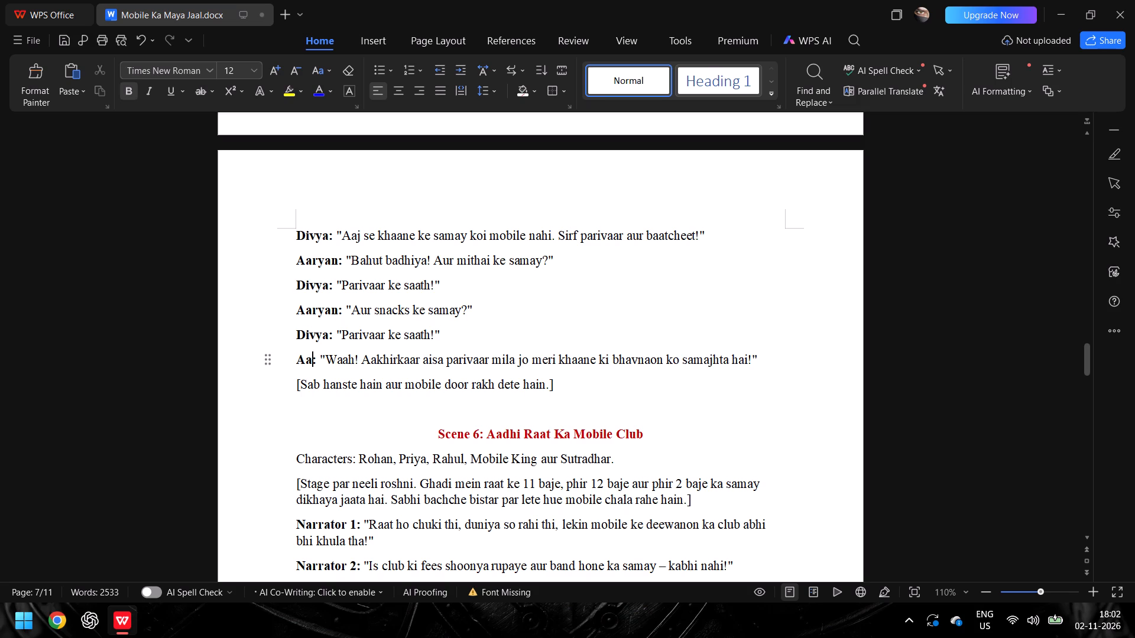
type("ryan")
Replace the Narrator 1 speaker label with Sagyan on the Scene 6 line beginning "Raat ho chuki thi".
key("Down")
key("Down")
key("Down")
key("Down")
key("Down")
key("Down")
key("Down")
key("Down")
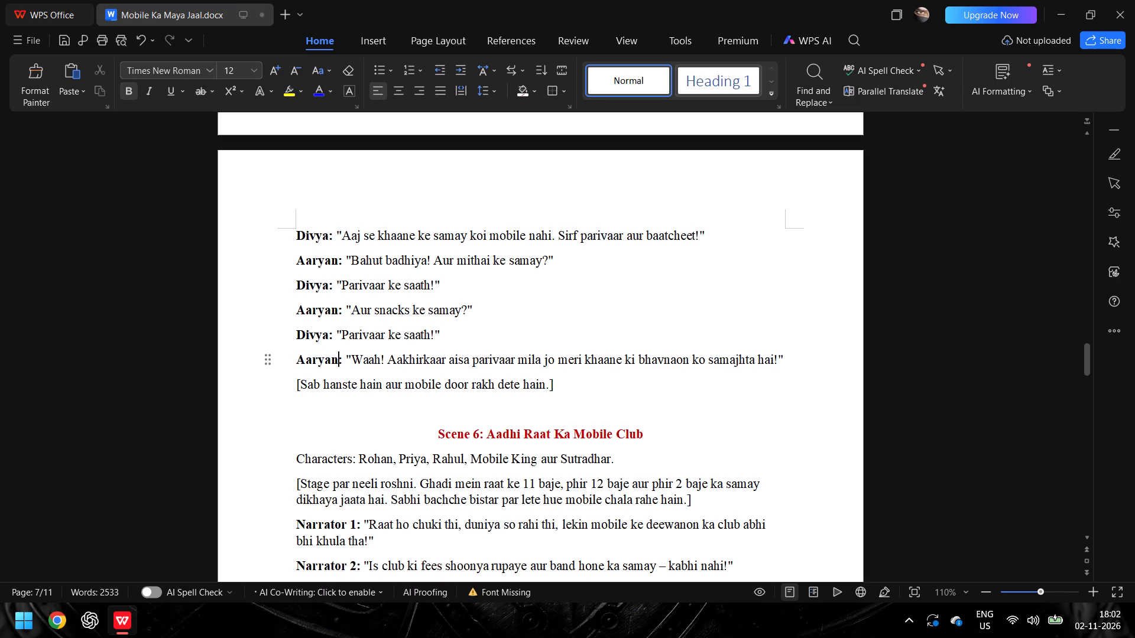
scroll(202, 325, "down", 3)
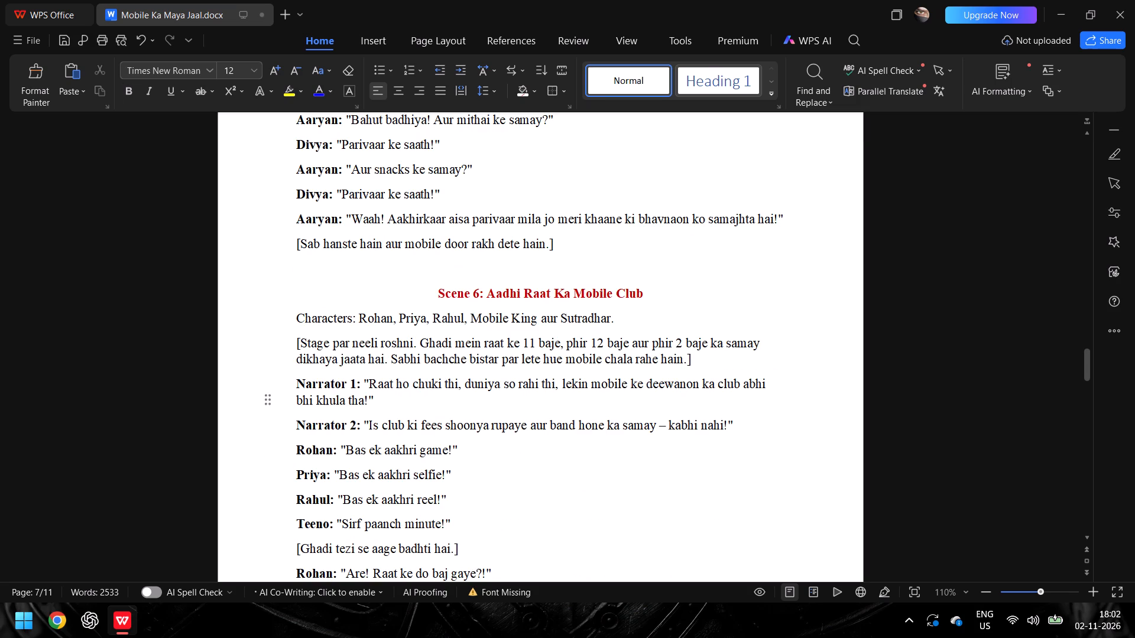
left_click(362, 383)
key("Left")
key("ctrl+BackSpace")
key("ctrl+BackSpace")
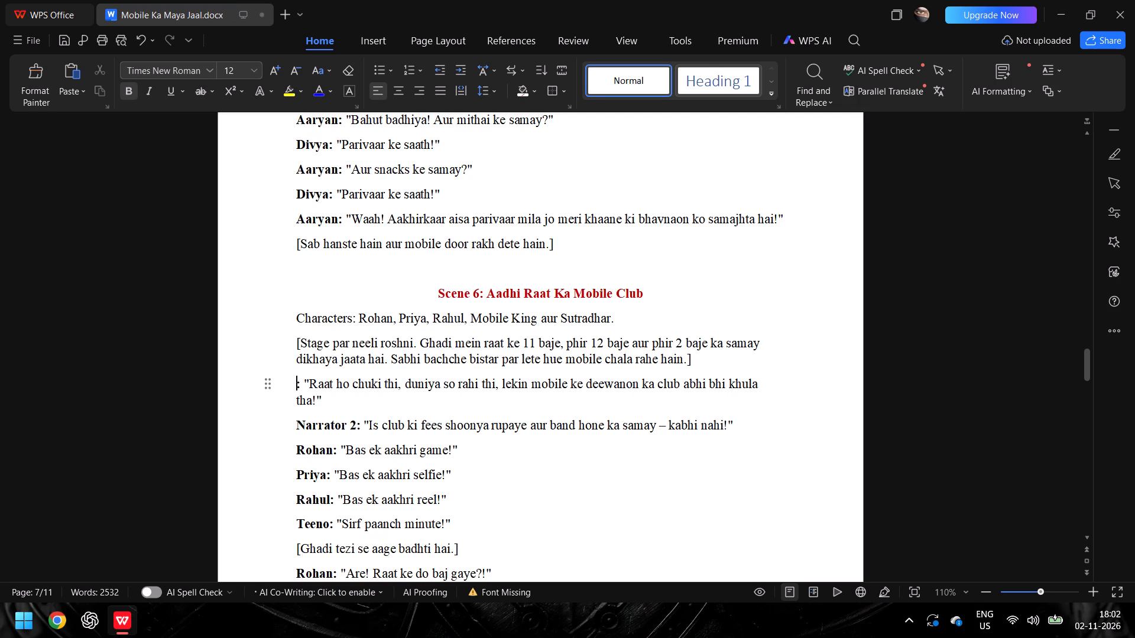
type("Sagyan")
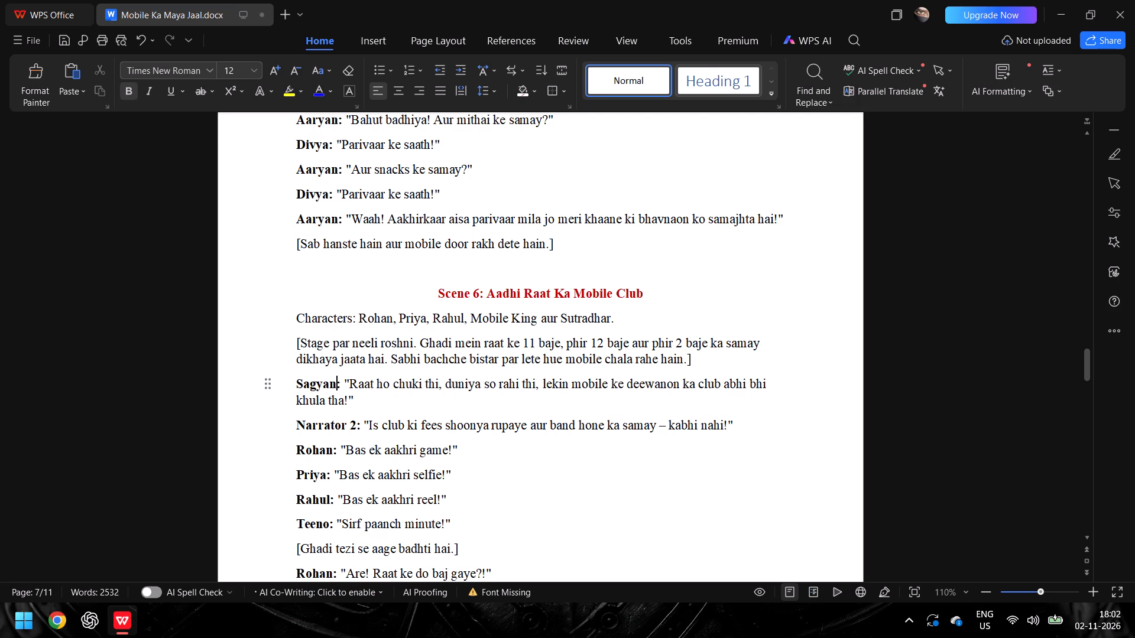
Replace the Narrator 2 speaker label with Sagyan on the Scene 6 line beginning "Is club ki fees".
key("Right")
key("Right")
key("Right")
key("Down")
key("Down")
key("Right")
key("ctrl+BackSpace")
key("ctrl+BackSpace")
type("Sagayan")
key("Left")
key("Left")
key("Left")
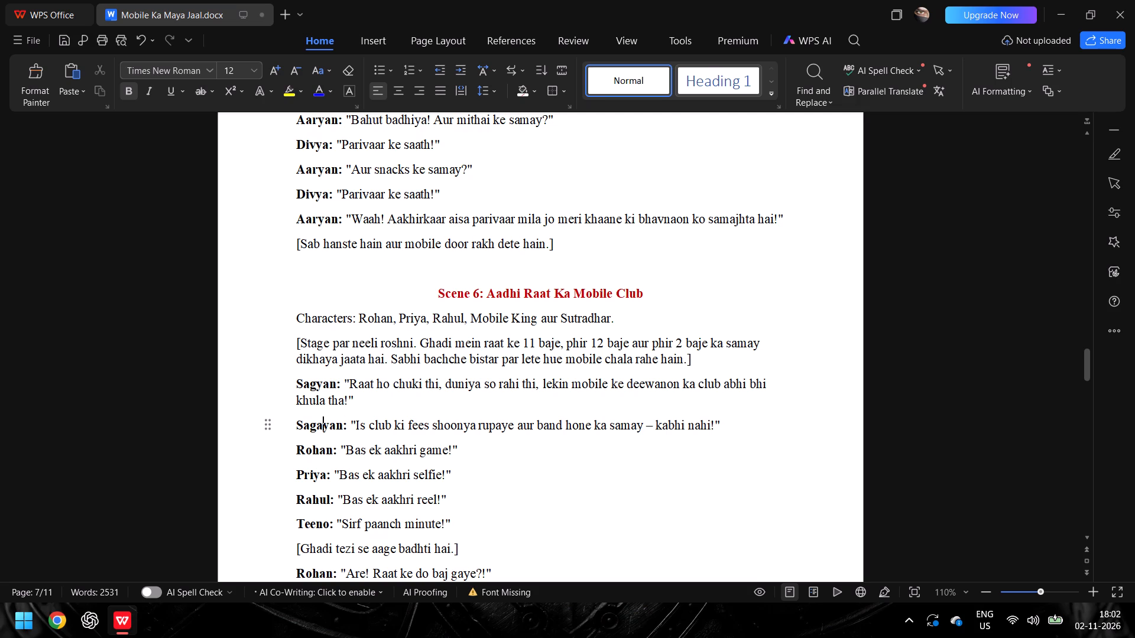
key("BackSpace")
Replace the Rohan speaker label with Vinayak from the clipboard history on the "Bas ek aakhri game!" line.
key("Down")
key("Right")
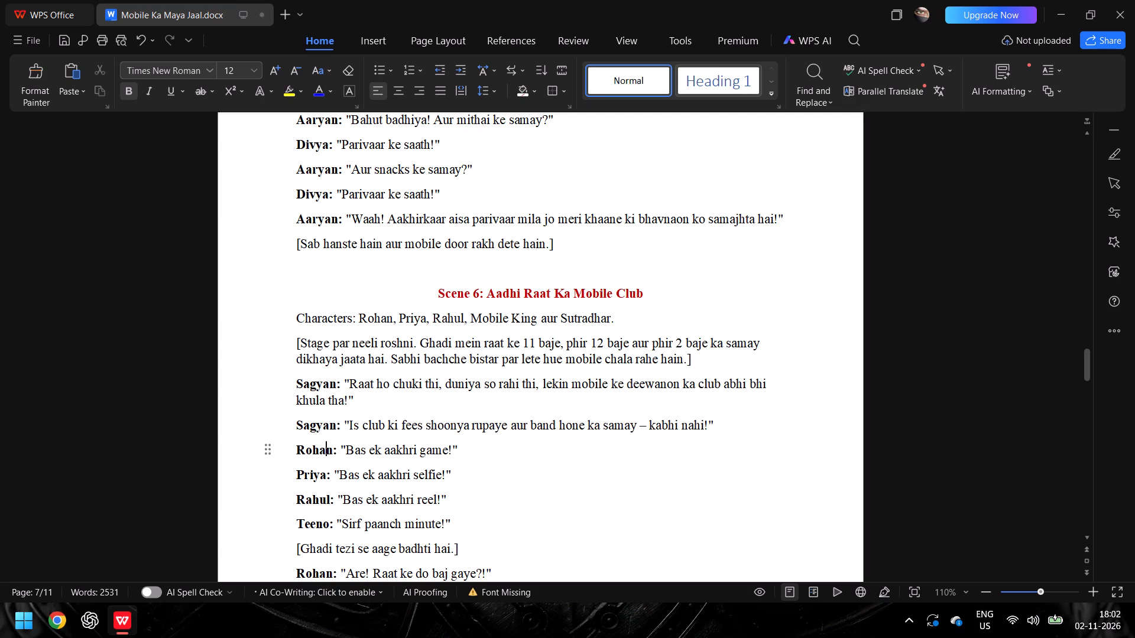
key("Right")
key("ctrl+backslash")
key("ctrl+BackSpace")
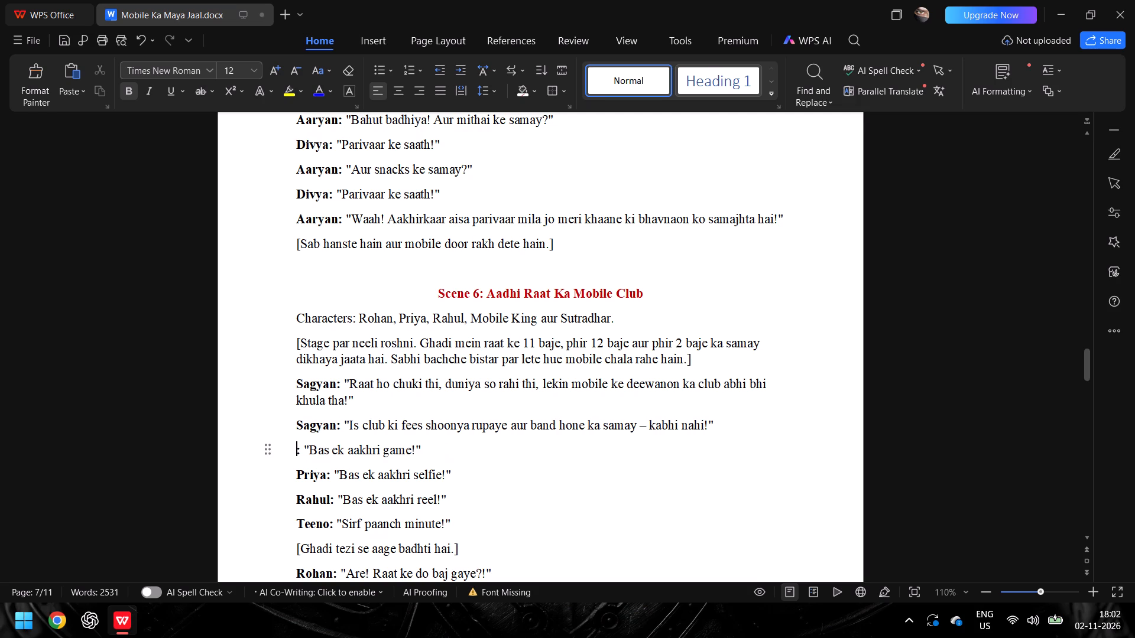
scroll(310, 352, "down", 1)
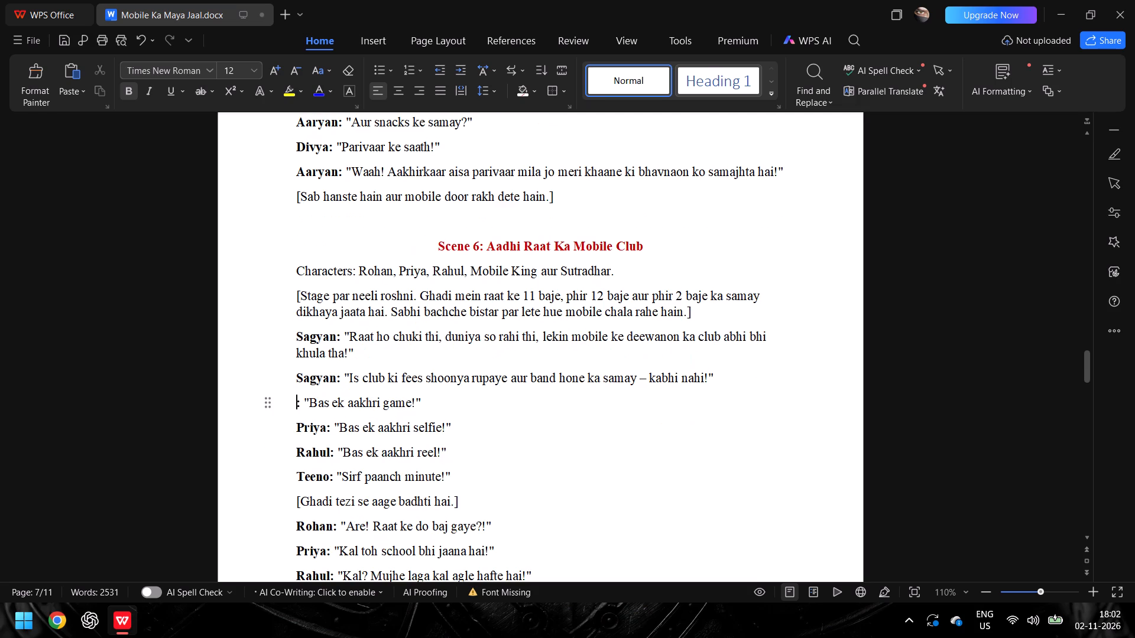
key("super+v")
left_click(947, 491)
key("ctrl+v")
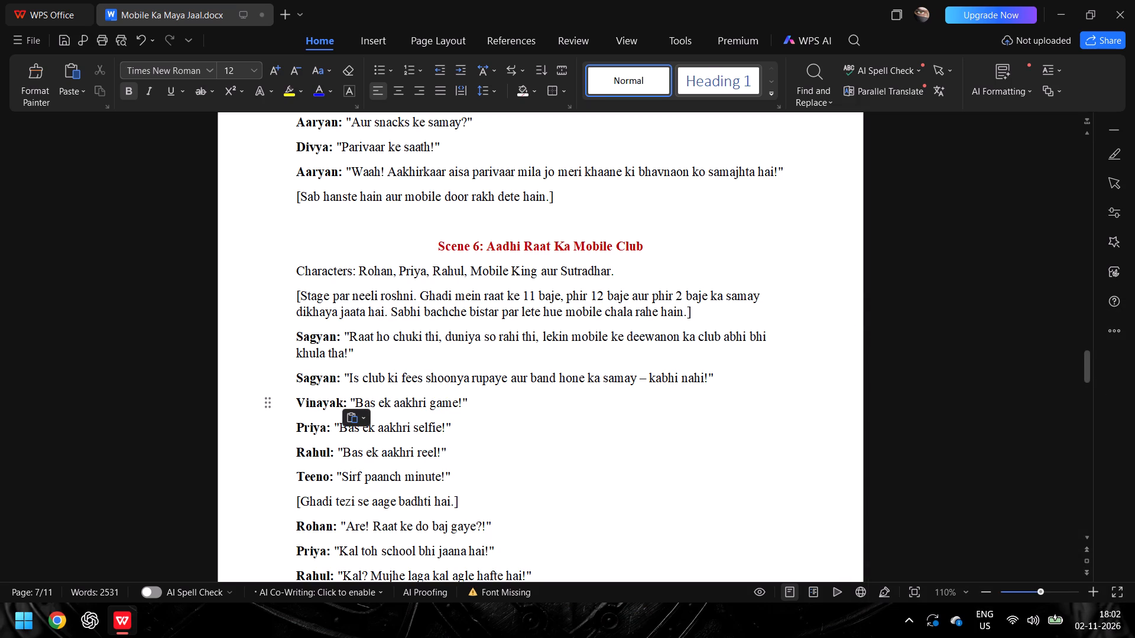
Replace the Priya speaker label with Obee on the "Bas ek aakhri selfie!" line.
left_click(326, 429)
key("ctrl+BackSpace")
type("Ov")
key("BackSpace")
key("n")
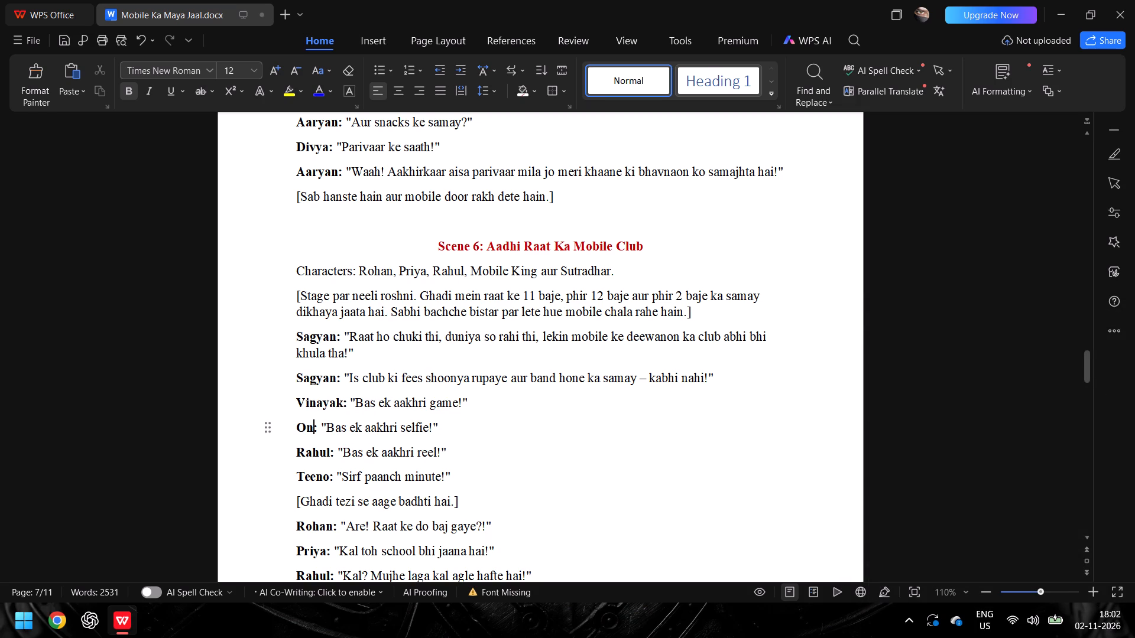
key("BackSpace")
type("bee")
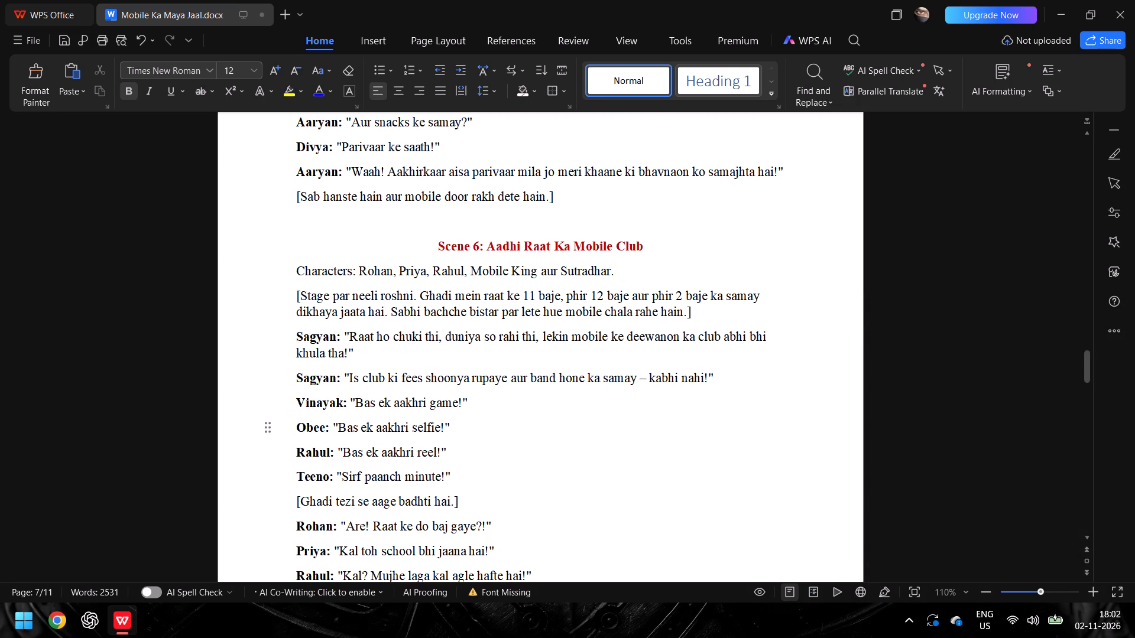
Replace the Rahul speaker label with Rudraansh from the clipboard history on the "Bas ek aakhri reel!" line.
key("Down")
key("Right")
key("ctrl+BackSpace")
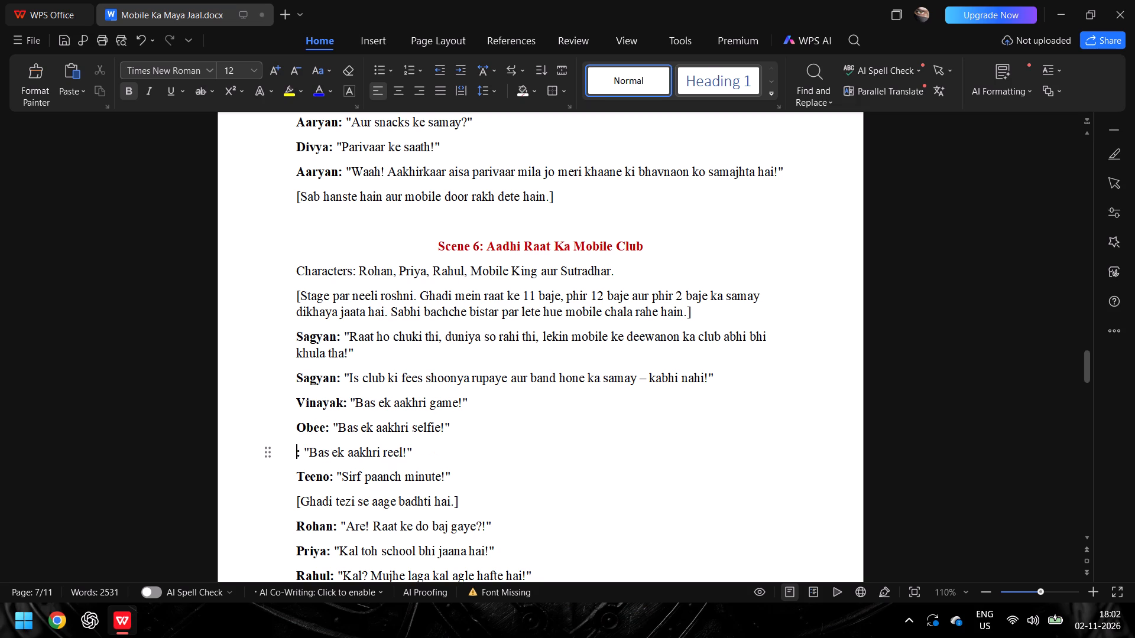
key("super+v")
left_click(978, 431)
key("ctrl+v")
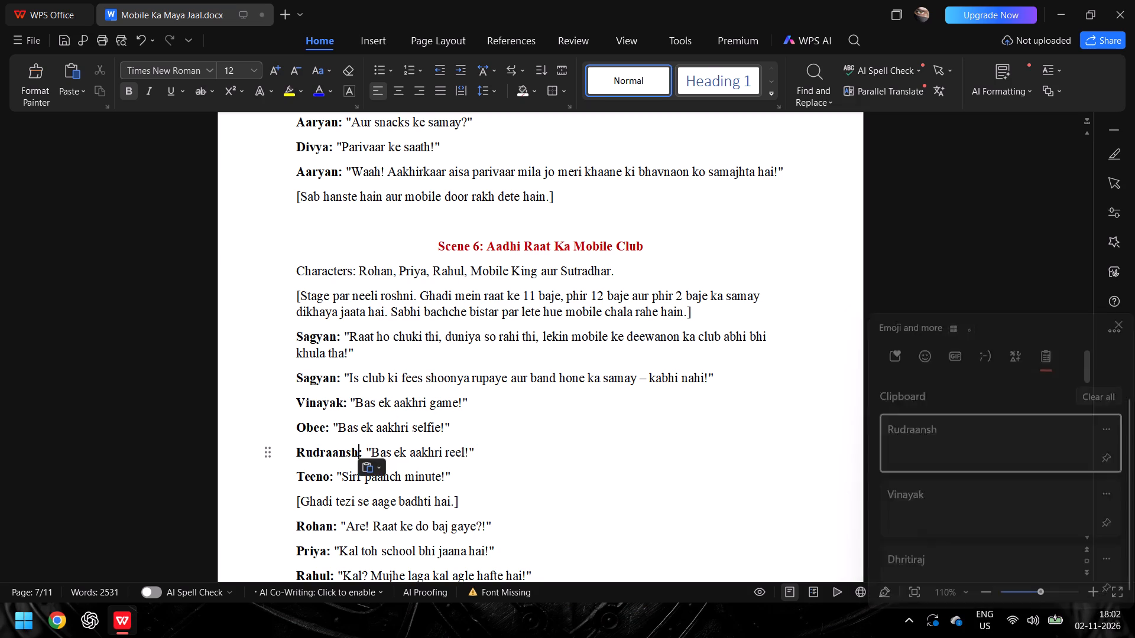
left_click(248, 484)
left_click(539, 509)
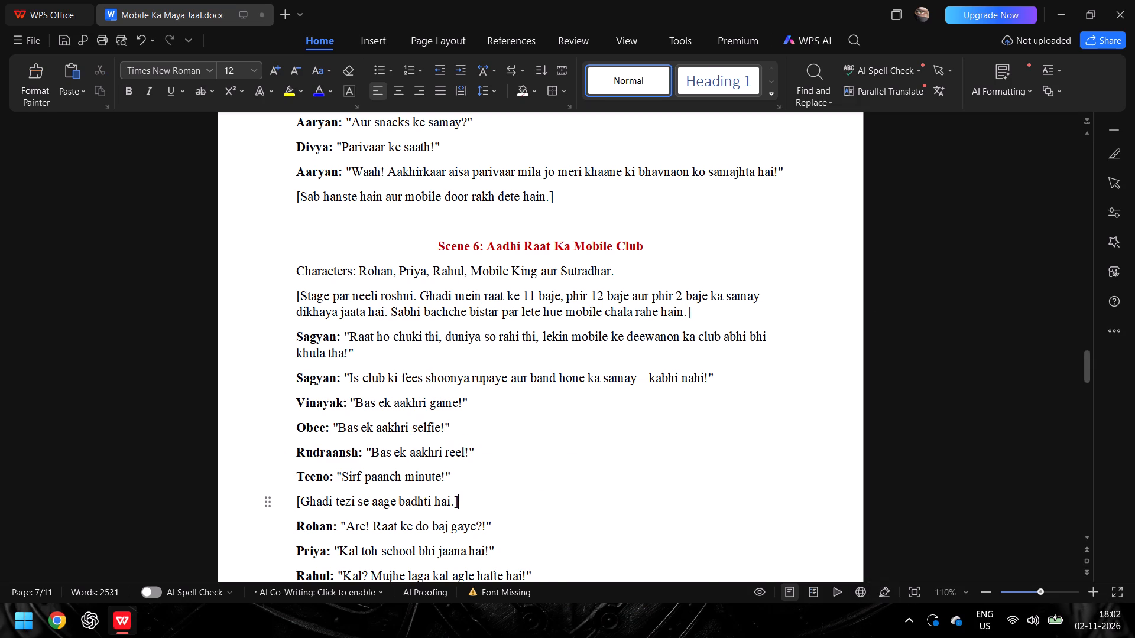
Replace the Rohan speaker label with Vinayak from the clipboard history on the "Are! Raat ke do baj gaye?!" line.
scroll(425, 484, "down", 1)
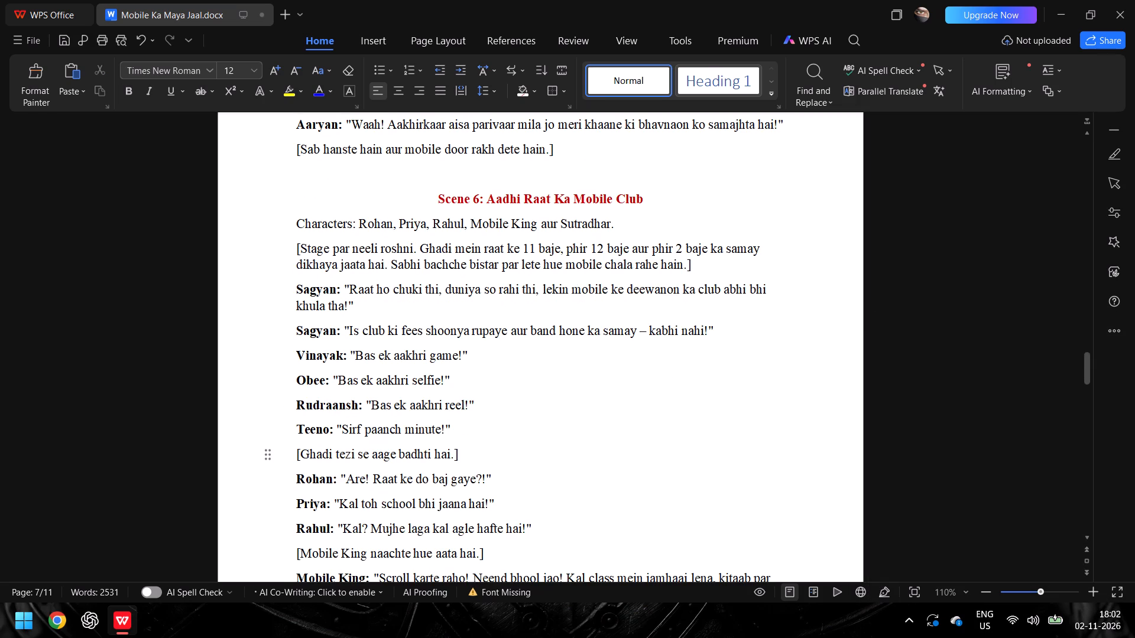
scroll(398, 468, "down", 1)
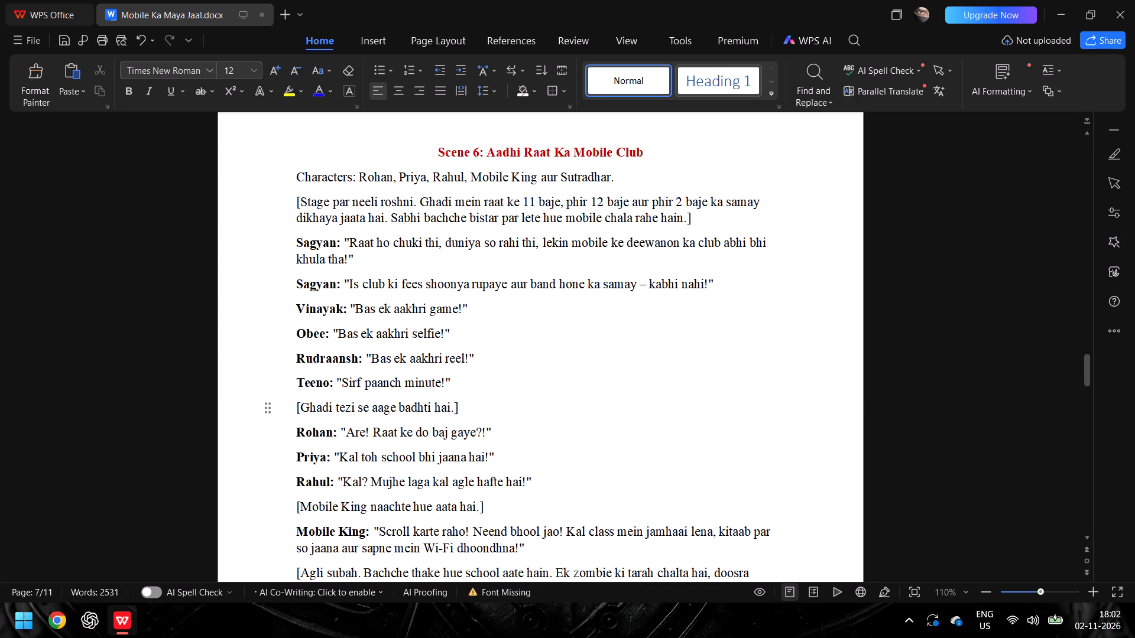
left_click(332, 433)
key("ctrl+BackSpace")
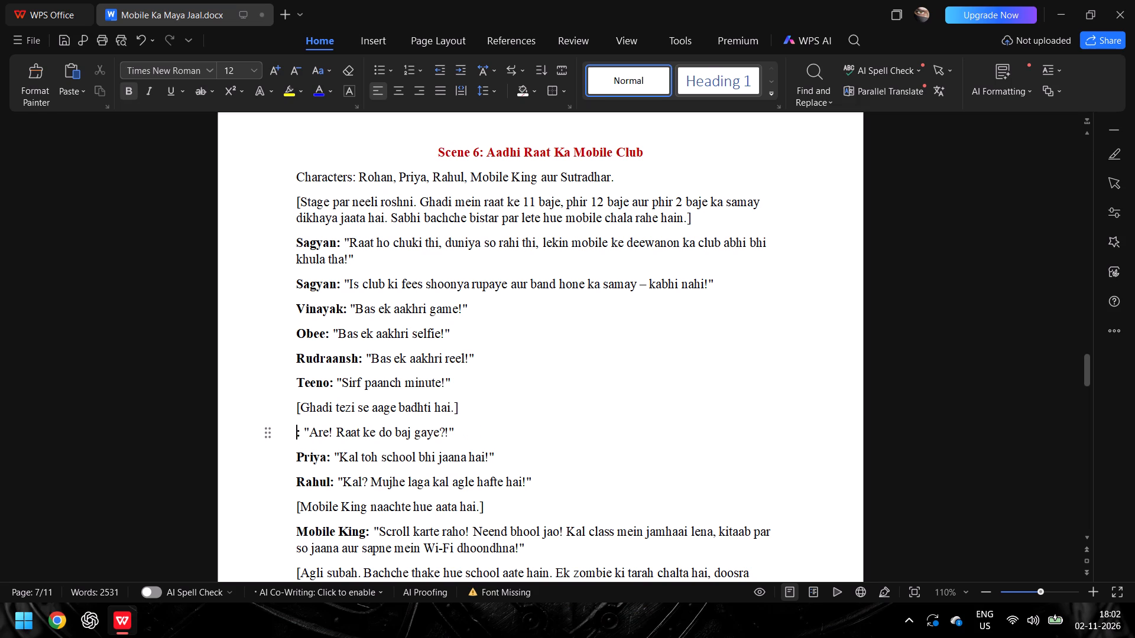
key("super+v")
left_click(959, 483)
key("ctrl+v")
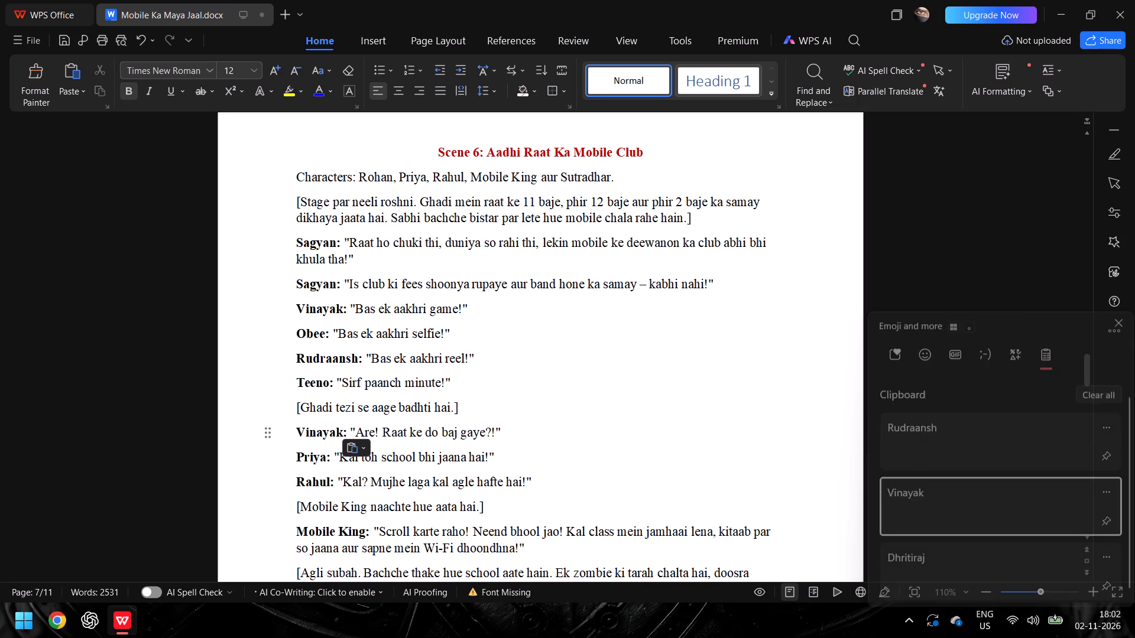
Replace the Priya speaker label with Obee on the "Kal toh school bhi jaana hai!" line.
key("Down")
key("Left")
key("Left")
key("Left")
key("ctrl+BackSpace")
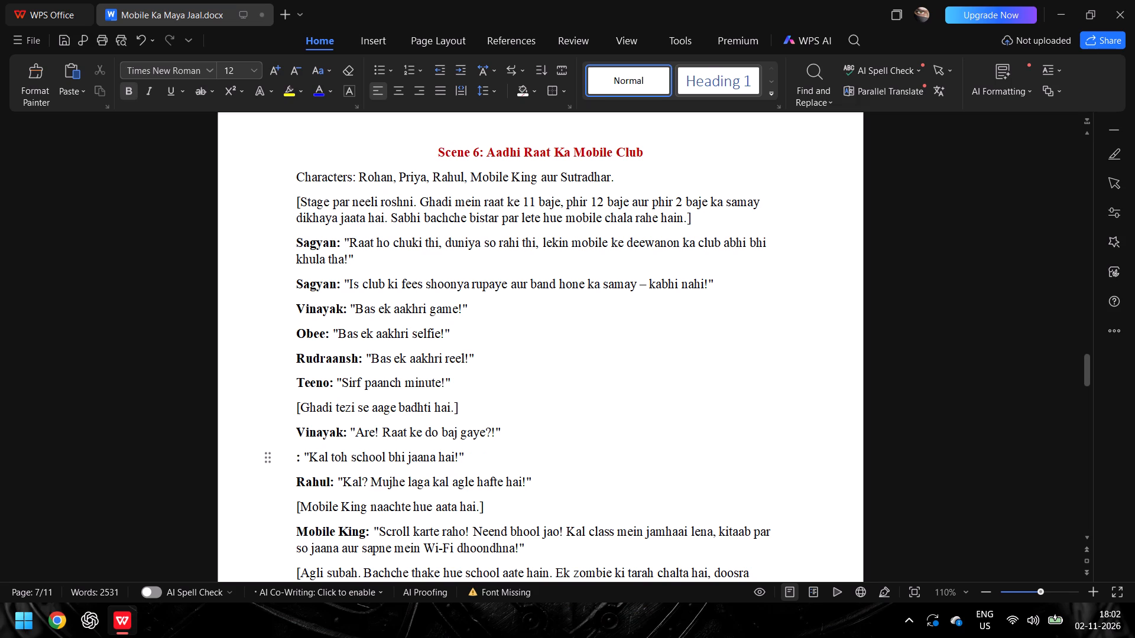
key("super+v")
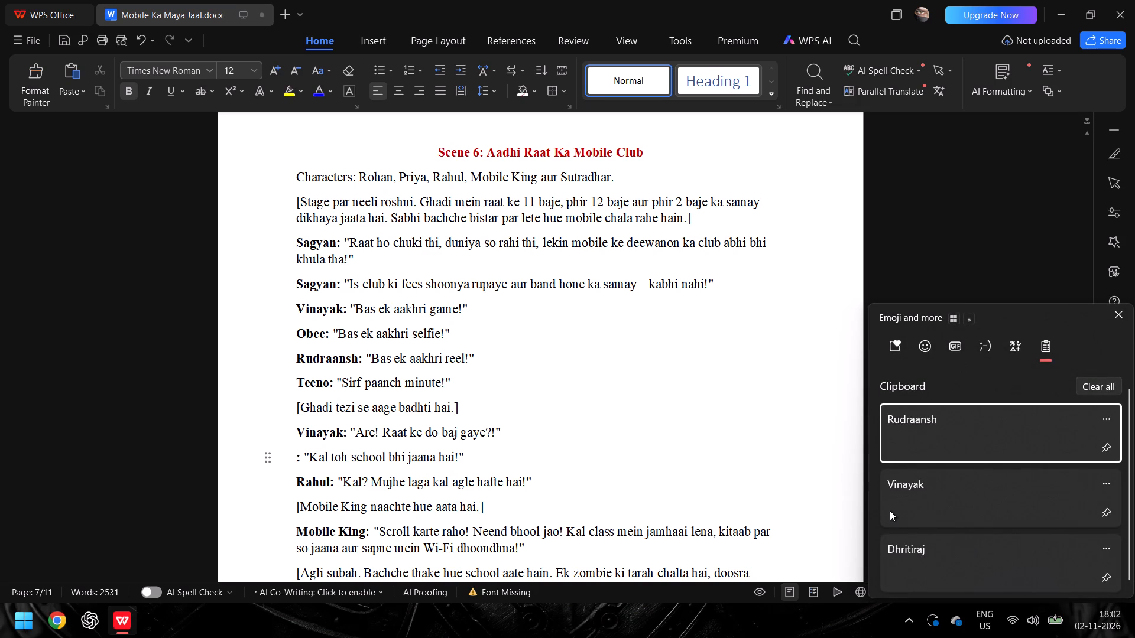
key("ctrl+o")
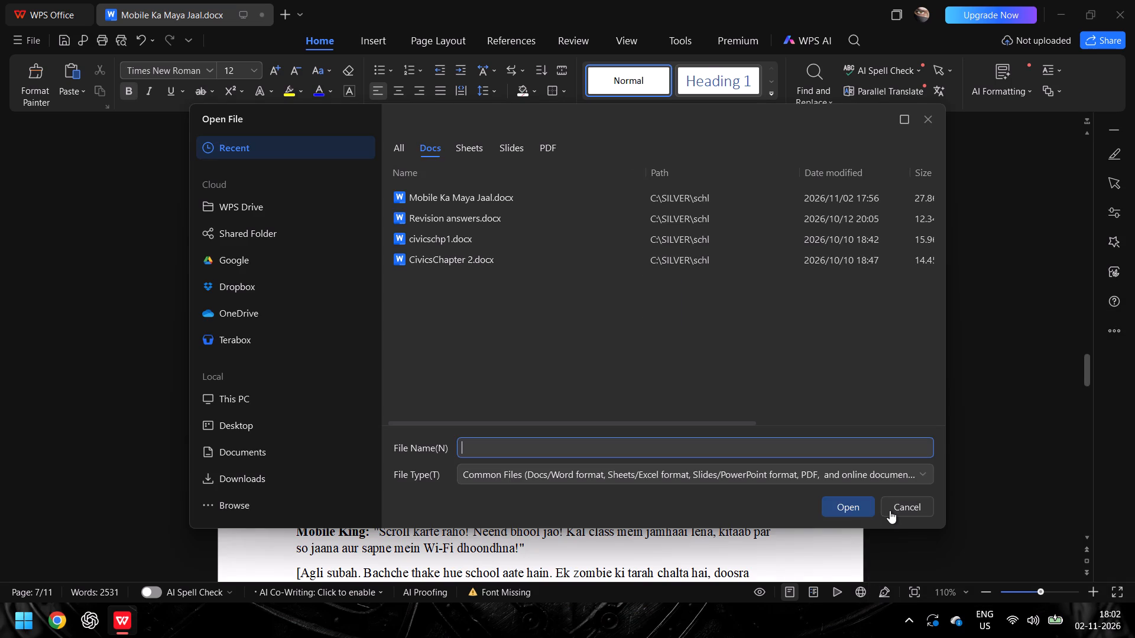
left_click(926, 124)
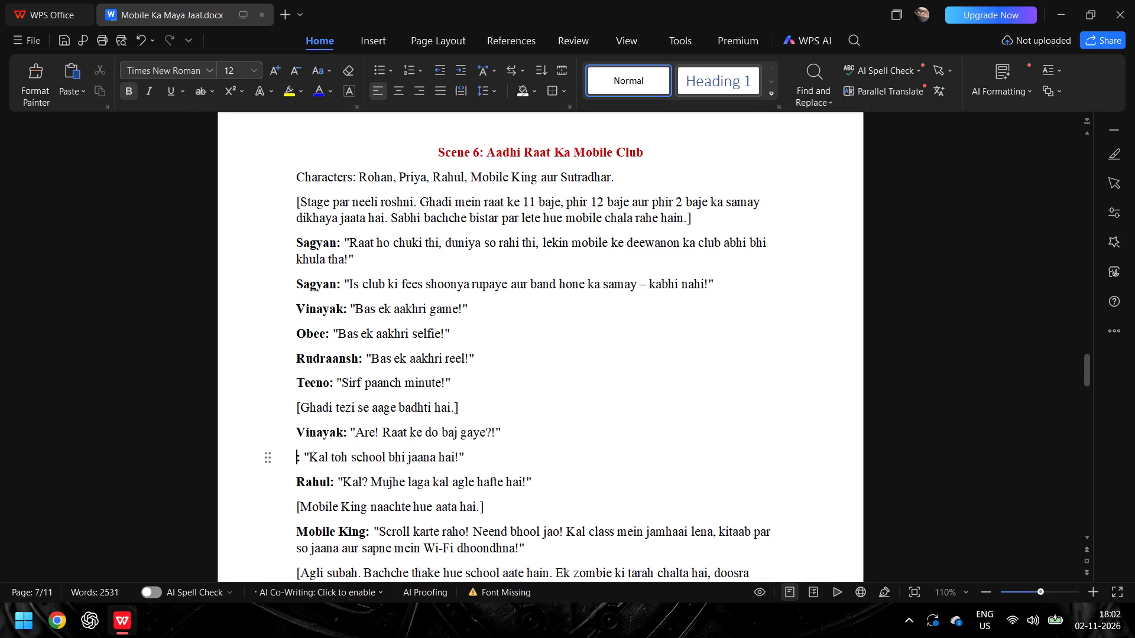
type("Obee")
Replace the Rahul speaker label with Rudraansh from the clipboard history on the "Kal? Mujhe laga kal agle hafte hai!" line.
key("Down")
key("Down")
key("Up")
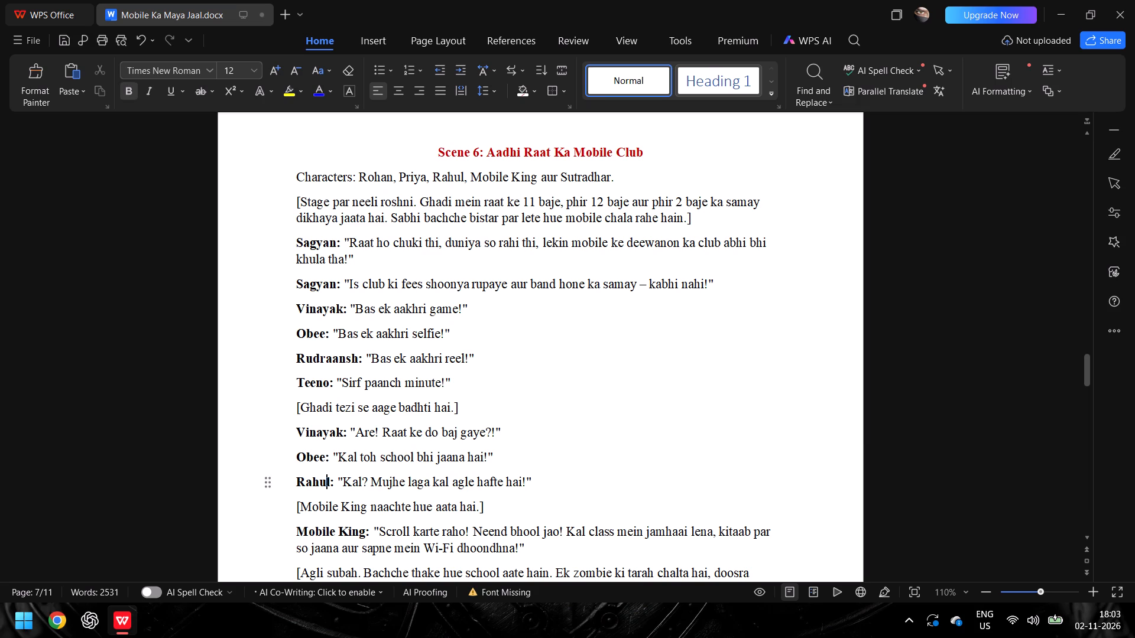
key("Right")
key("ctrl+BackSpace")
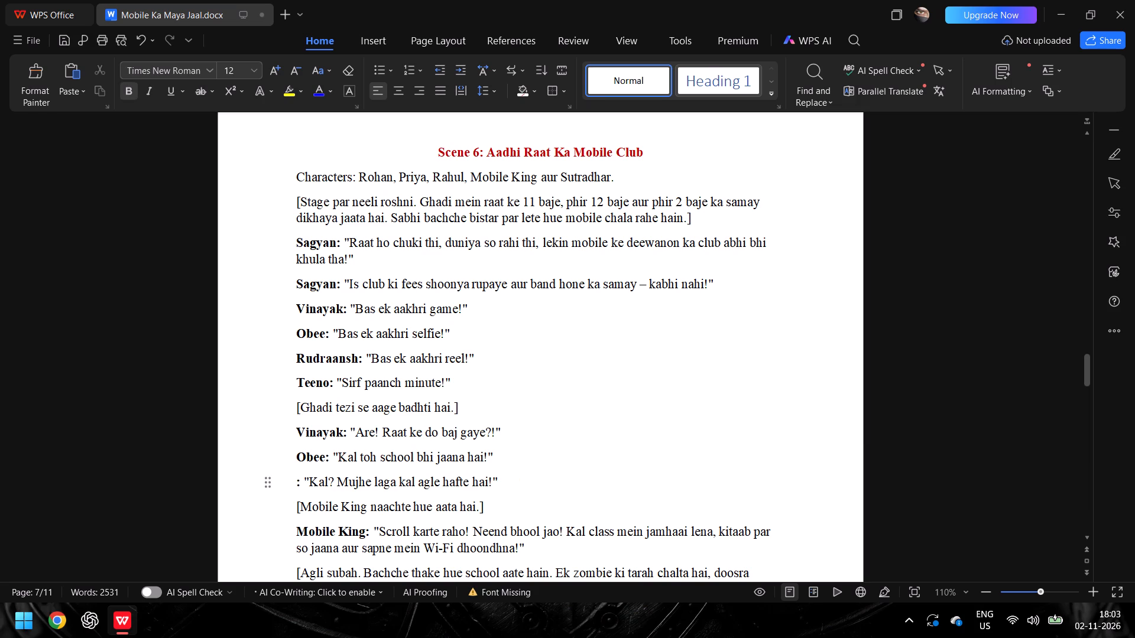
key("super+v")
left_click(943, 429)
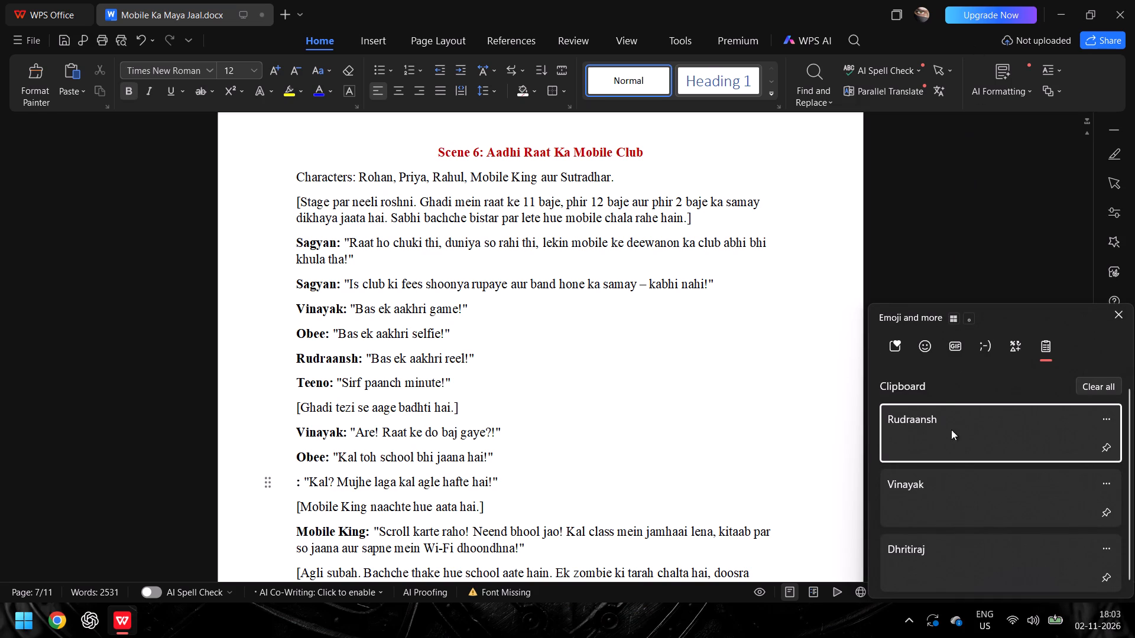
key("ctrl+v")
Replace Mobile King with Dhritiraj in the stage direction "naachte hue aata hai".
scroll(380, 508, "down", 2)
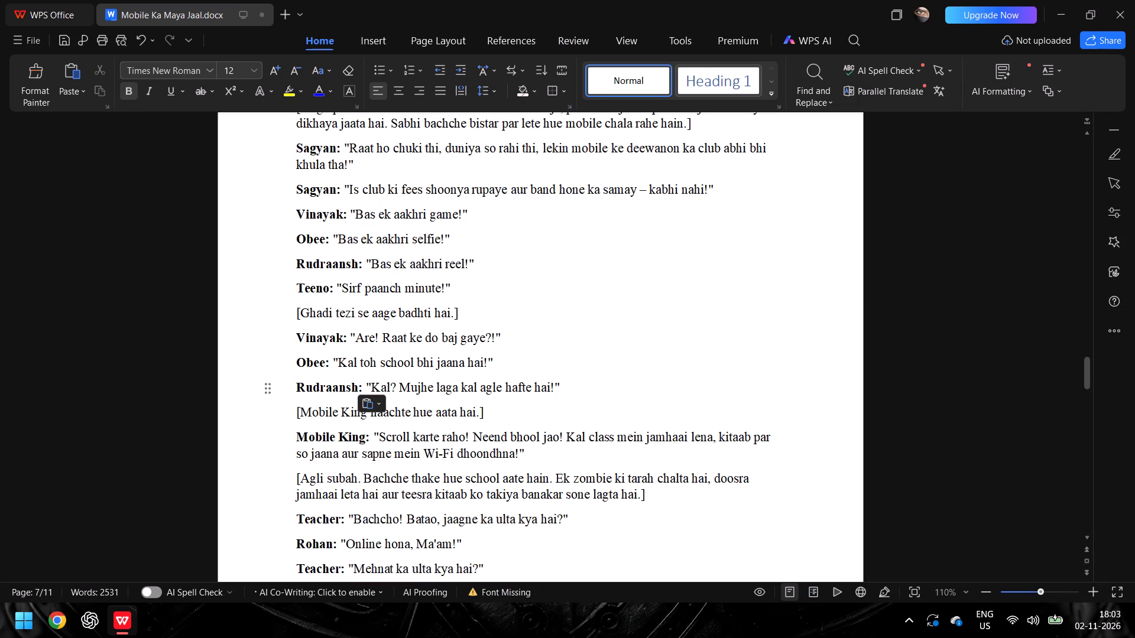
left_click(366, 418)
key("ctrl+BackSpace")
key("ctrl+BackSpace")
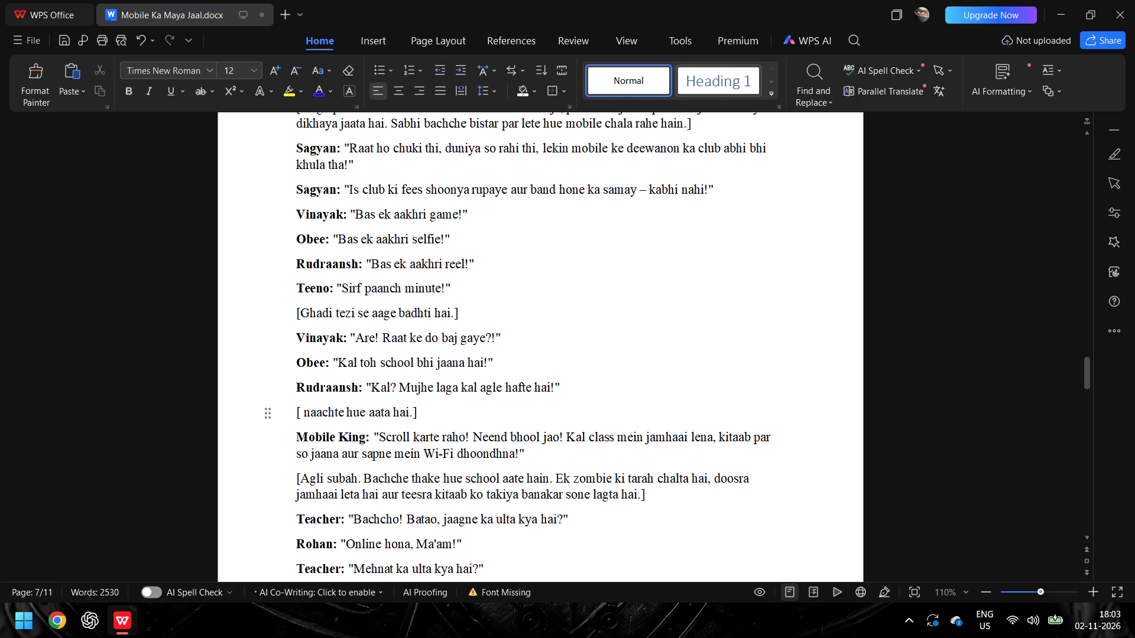
type("DH")
key("BackSpace")
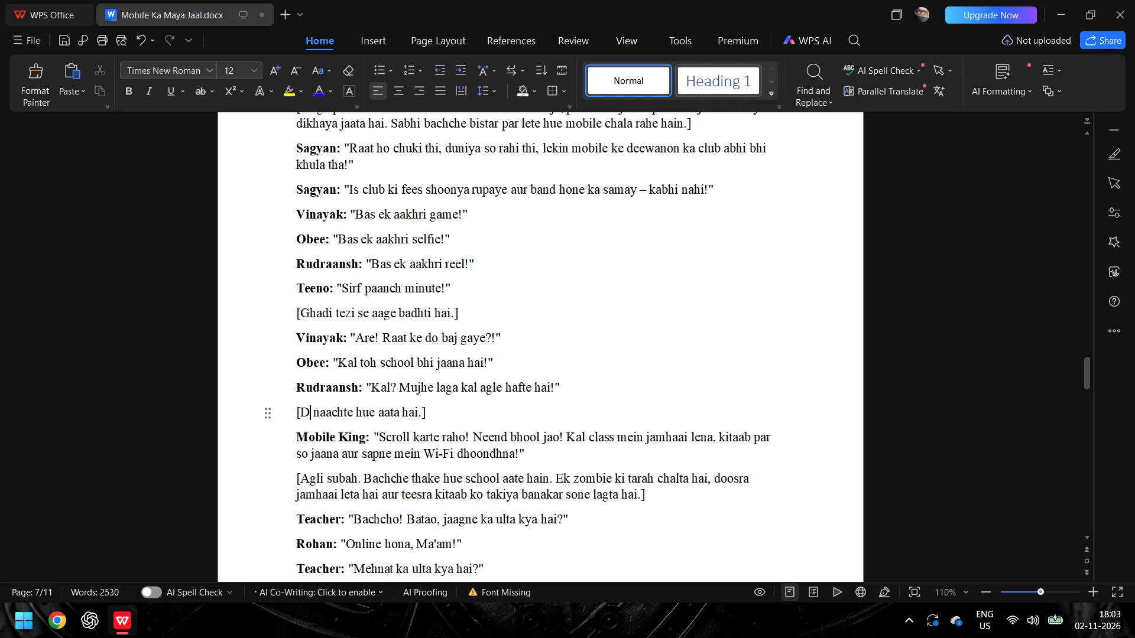
type("hriti")
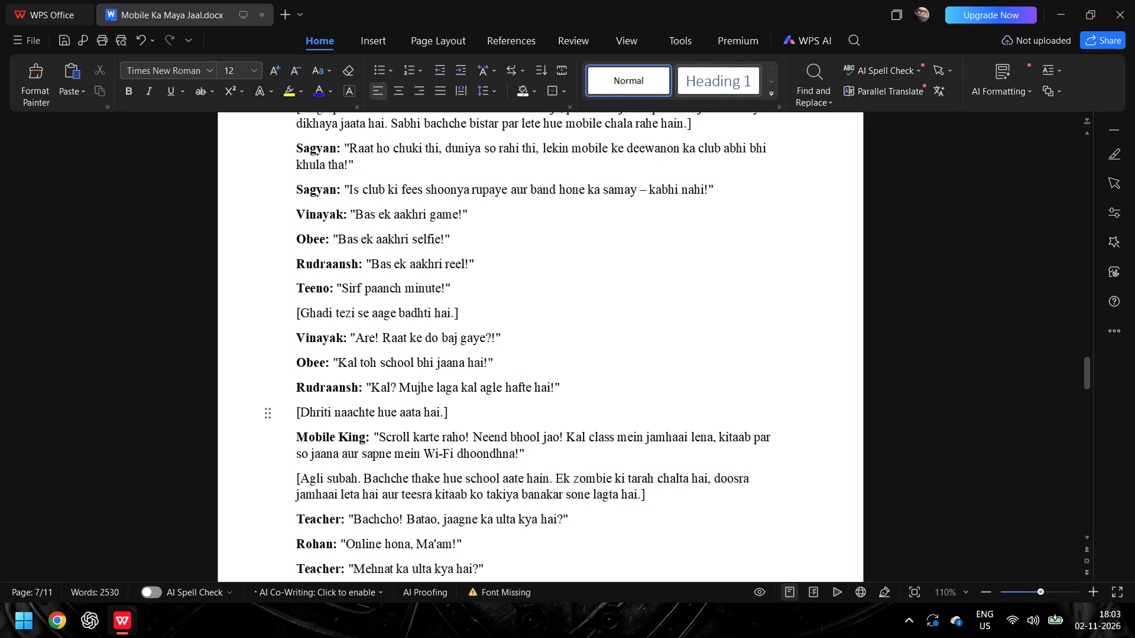
type("raj")
Replace the Mobile King speaker label with Dhritiraj on the line beginning "Scroll karte raho!".
key("Down")
key("Right")
key("Right")
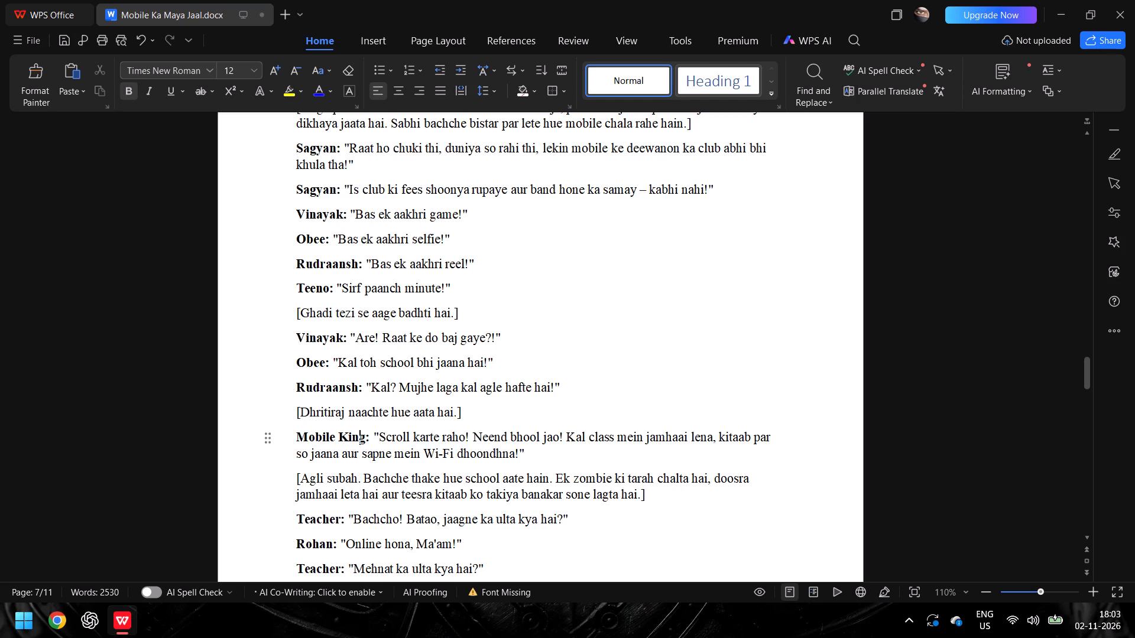
key("Right")
key("ctrl+BackSpace")
key("ctrl+BackSpace")
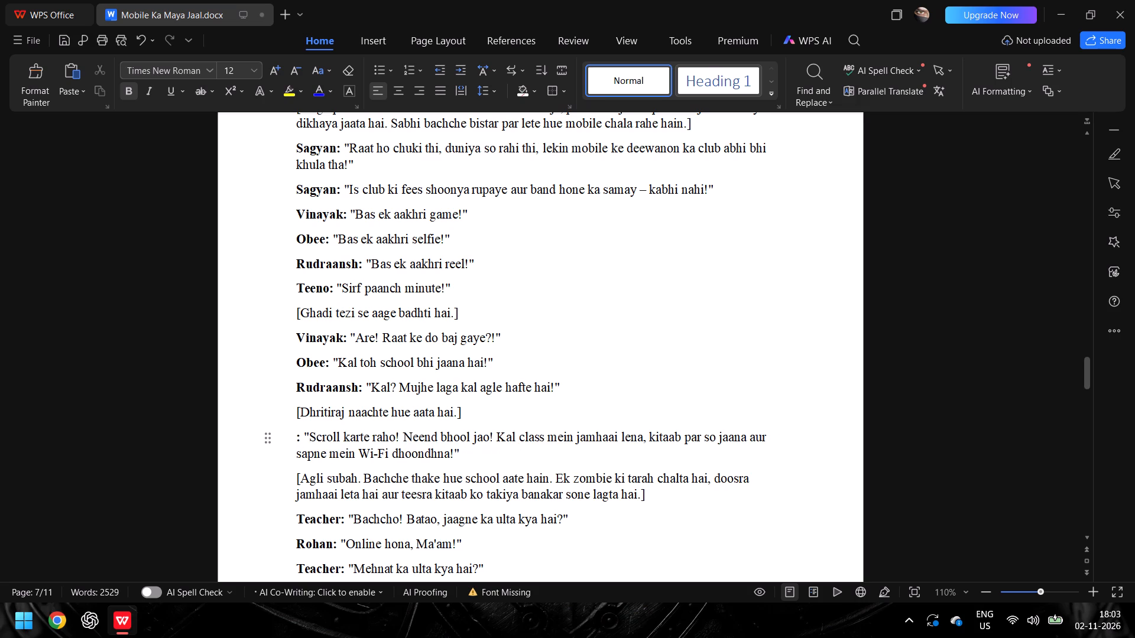
type("Dhritiraj")
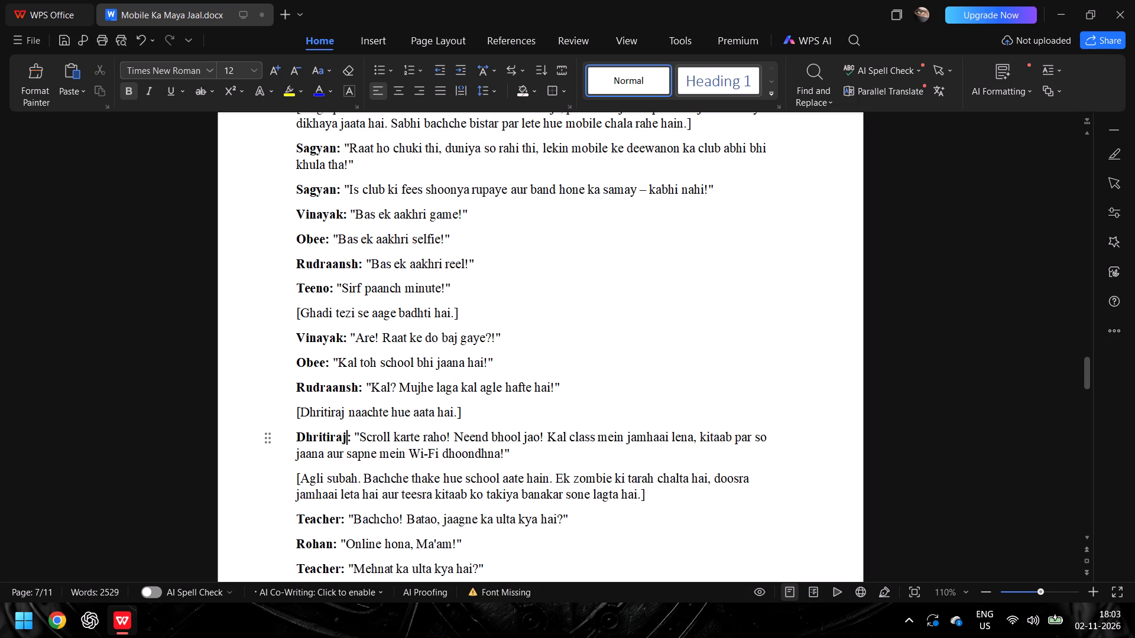
Replace the Teacher speaker label with Phozang on the "Bachcho! Batao, jaagne ka ulta kya hai?" line.
scroll(338, 480, "down", 1)
scroll(454, 440, "down", 1)
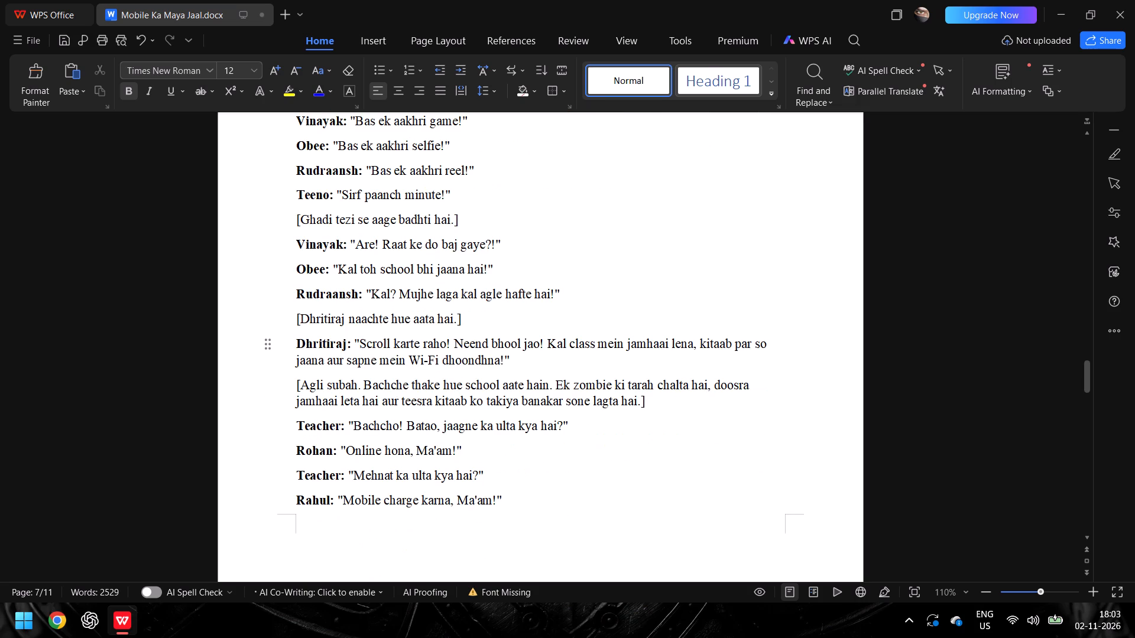
left_click(341, 425)
key("ctrl+BackSpace")
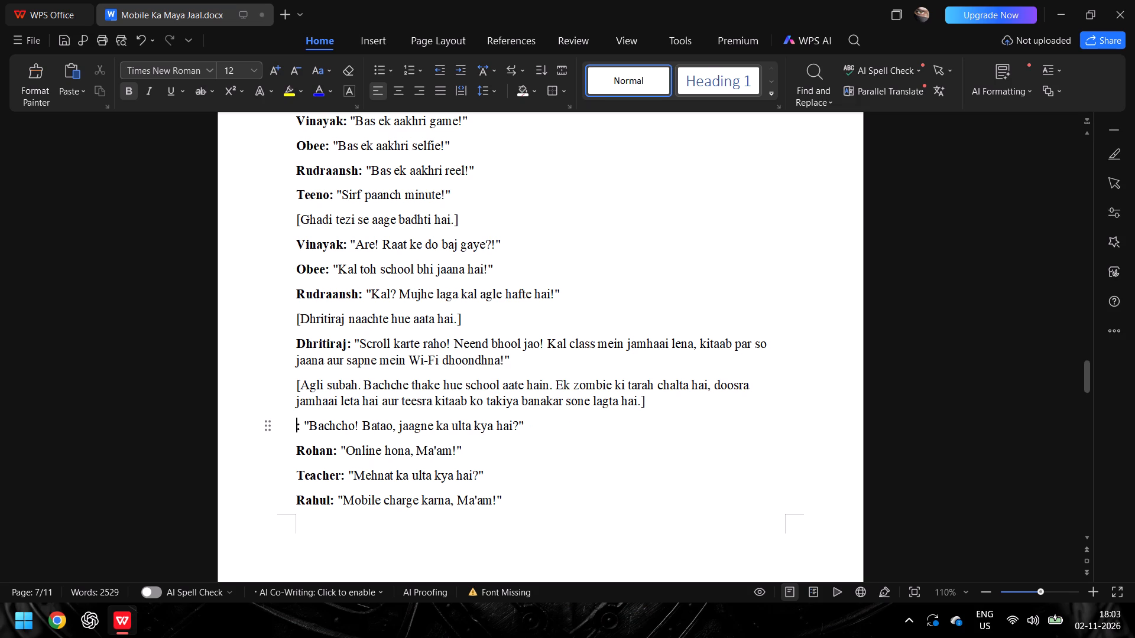
key("shift+p")
type("hozang")
Replace the Rohan speaker label with Vinayak from the clipboard history on the "Online hona, Ma'am!" line.
key("Down")
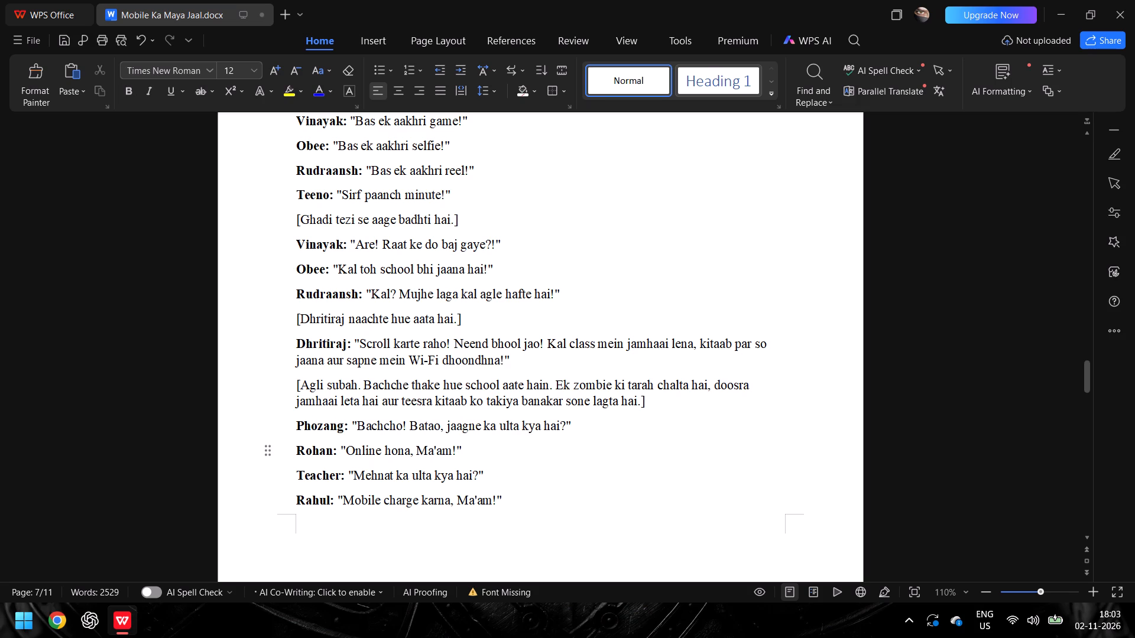
key("Left")
key("Left")
key("Left")
key("ctrl+BackSpace")
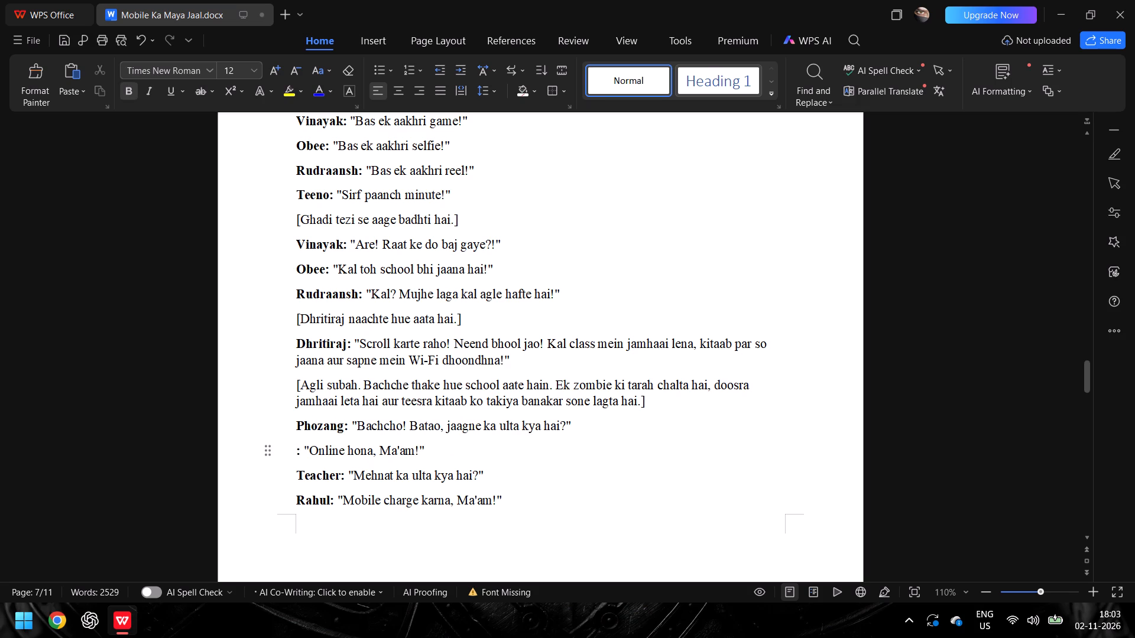
key("super+v")
left_click(938, 503)
key("ctrl+v")
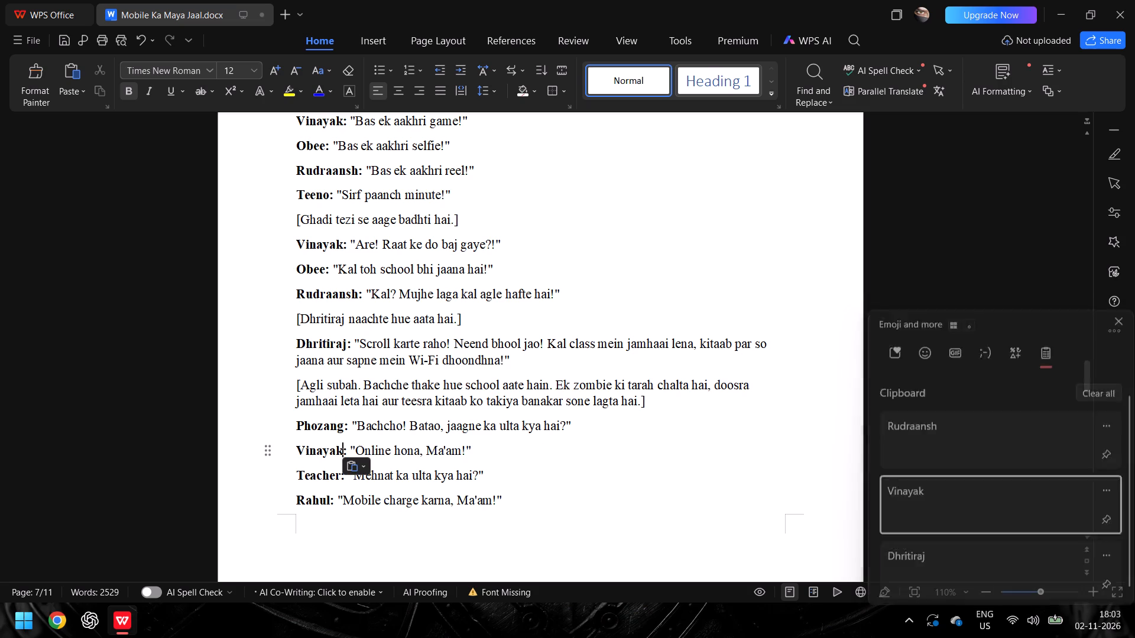
Replace the Teacher speaker label with Phozang on the "Mehnat ka ulta kya hai?" line.
left_click(338, 482)
key("ctrl+BackSpace")
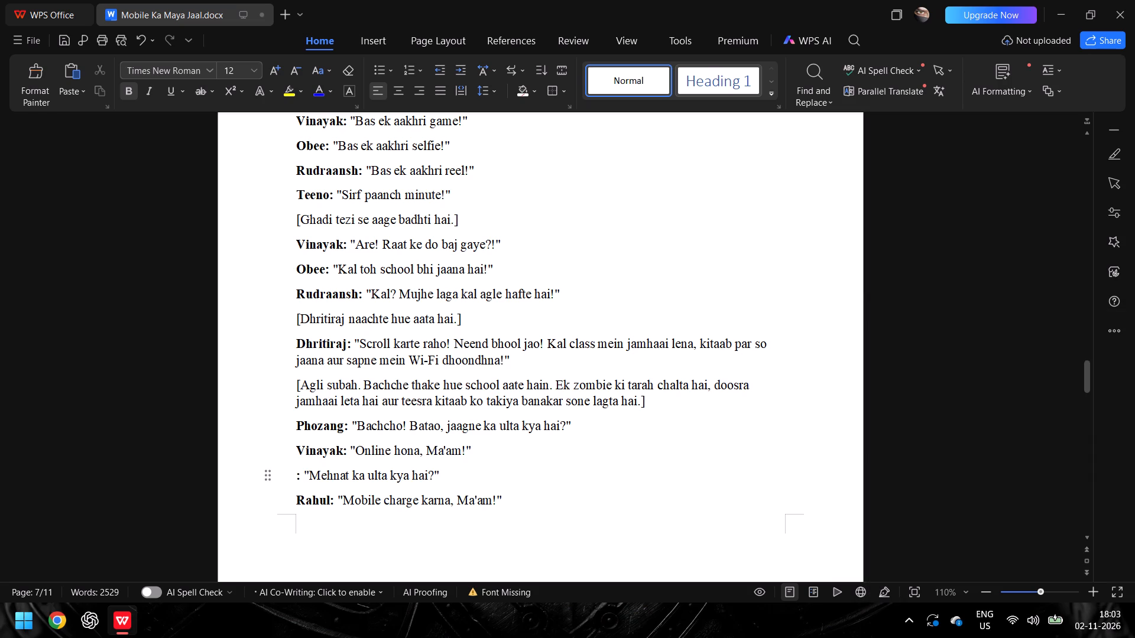
key("ctrl+z")
key("ctrl+BackSpace")
type("Phozang")
Replace the Rahul speaker label with Rudraansh on the "Mobile charge karna, Ma'am!" line.
key("Down")
key("Left")
key("Left")
key("Left")
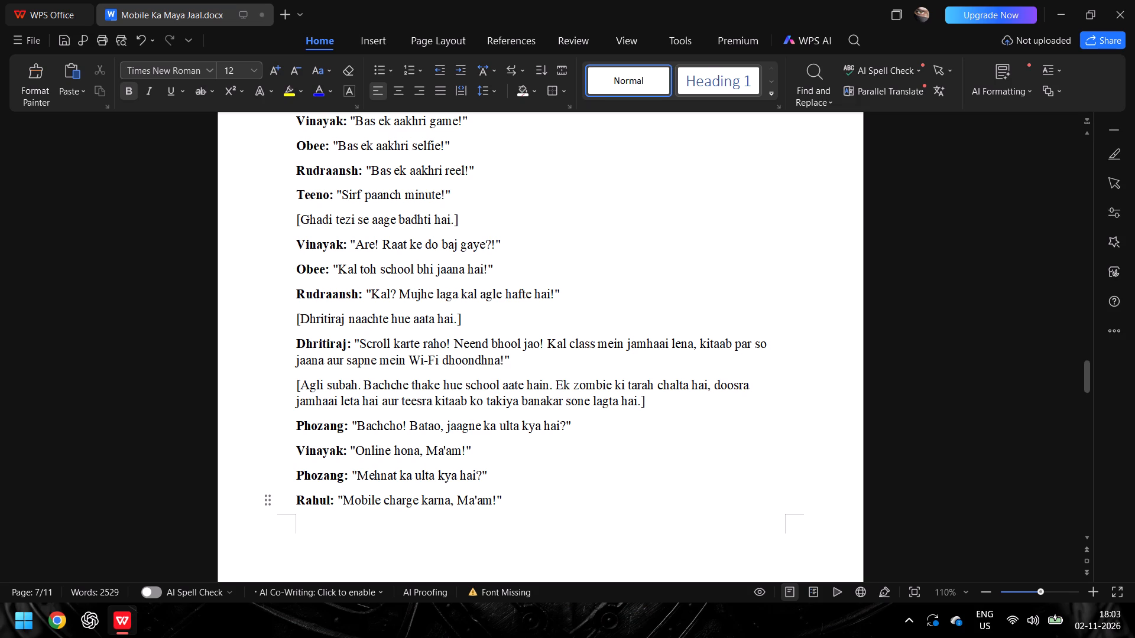
key("ctrl+BackSpace")
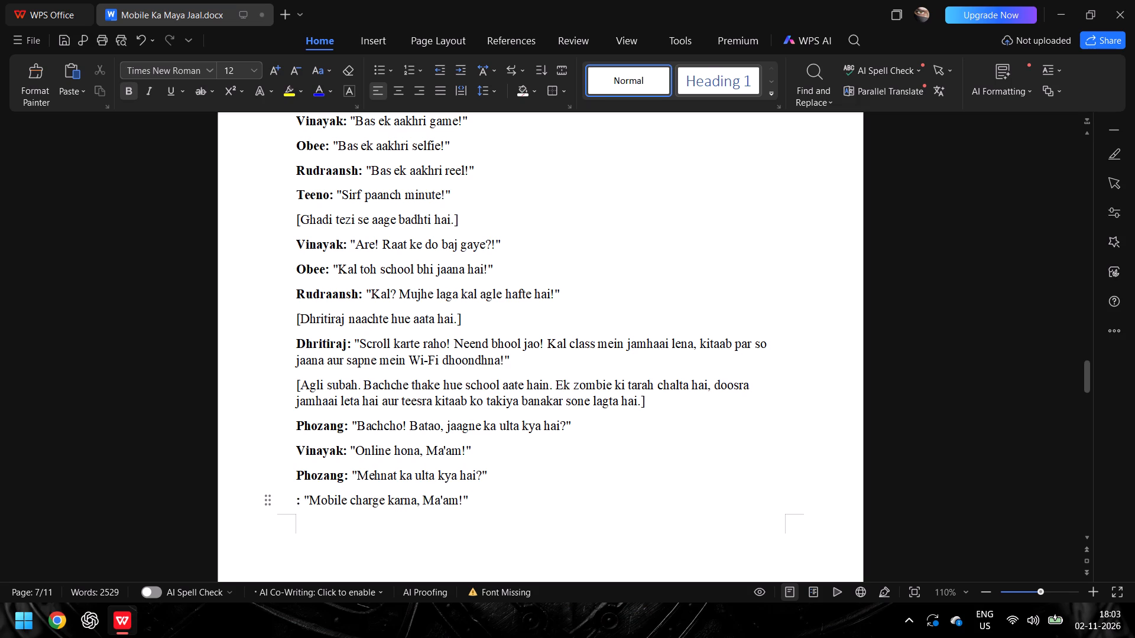
type("Rudraansh")
Replace the Teacher speaker label with Phozang on the "Aur dhyaan dene ka ulta kya hai?" line.
scroll(362, 458, "down", 5)
scroll(319, 419, "down", 3)
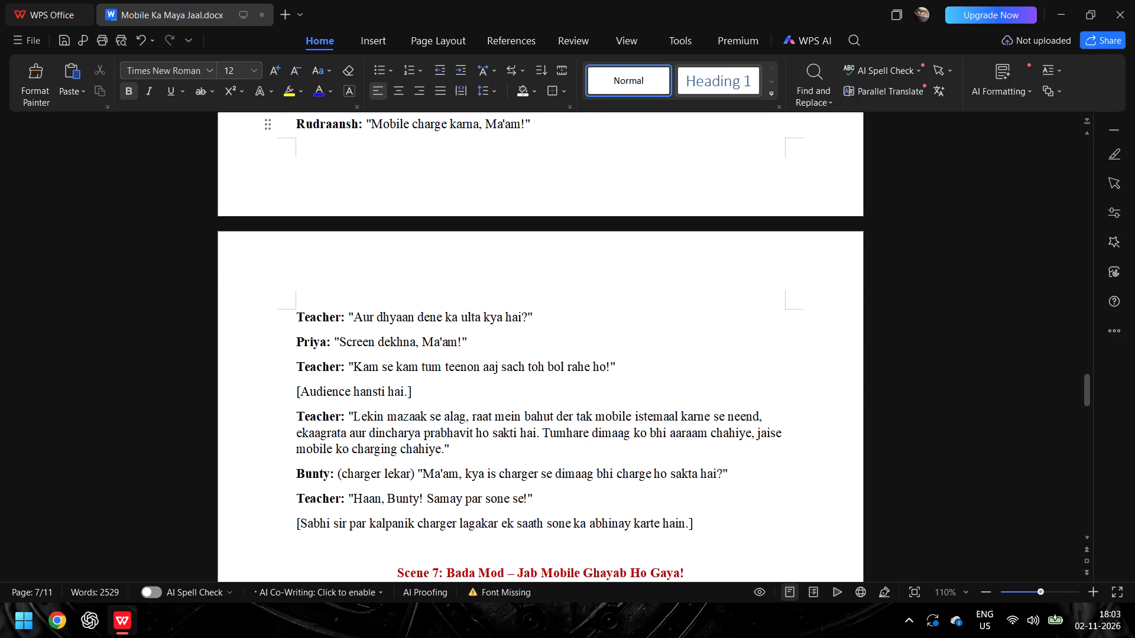
left_click(338, 311)
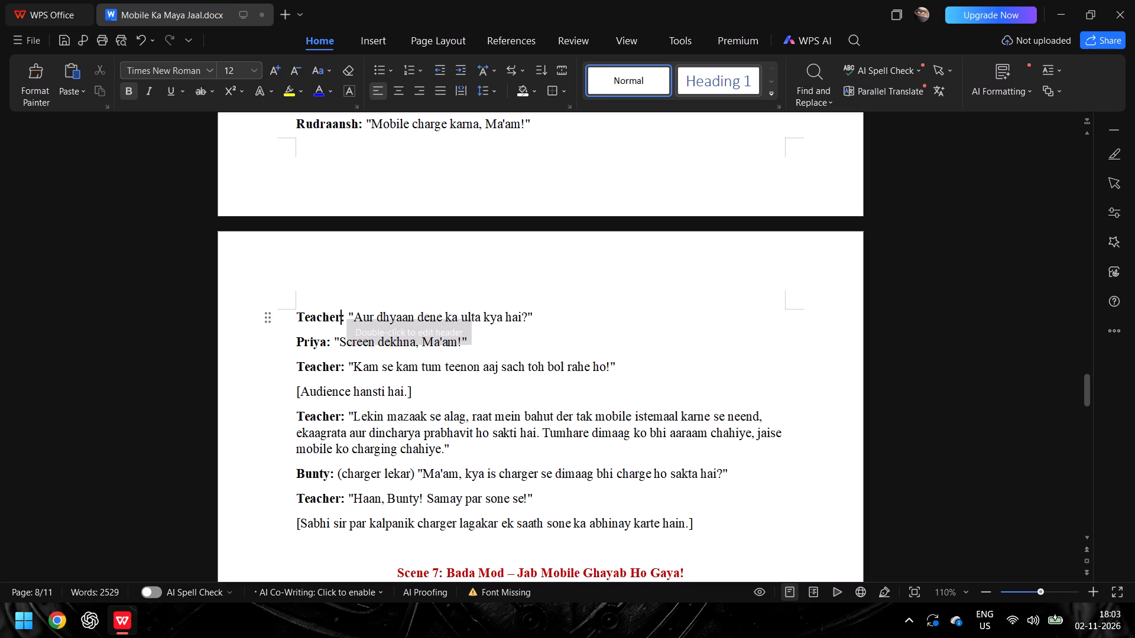
key("ctrl+BackSpace")
type("Phozang")
Replace the Priya speaker label with Obee on the "Screen dekhna, Ma'am!" line.
key("Down")
key("Left")
key("Left")
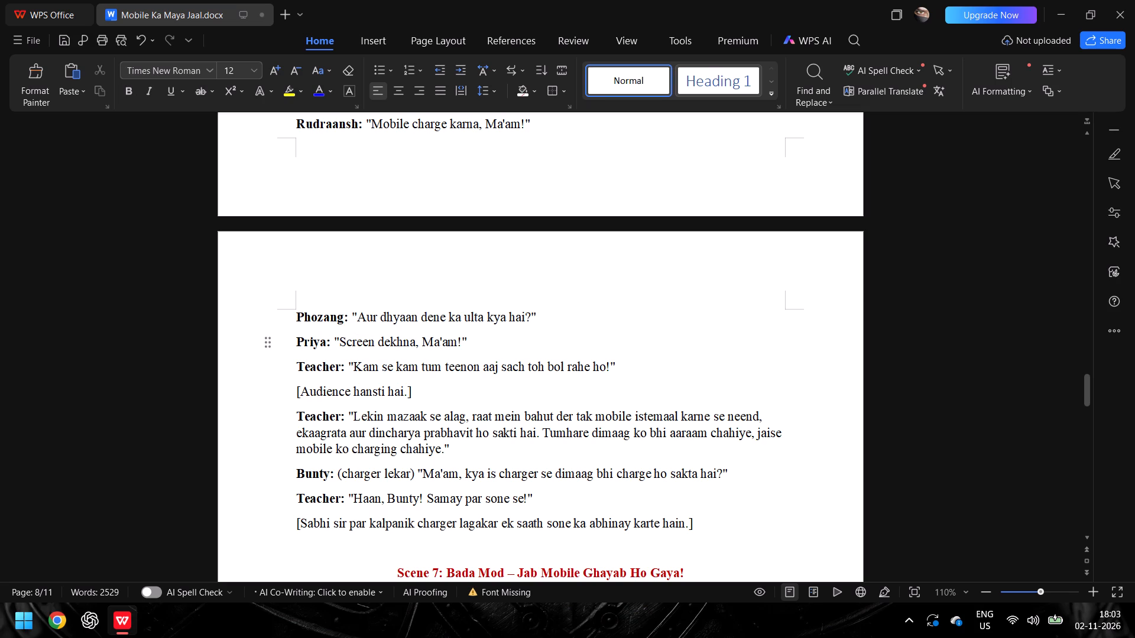
key("Left")
key("Left")
key("ctrl+BackSpace")
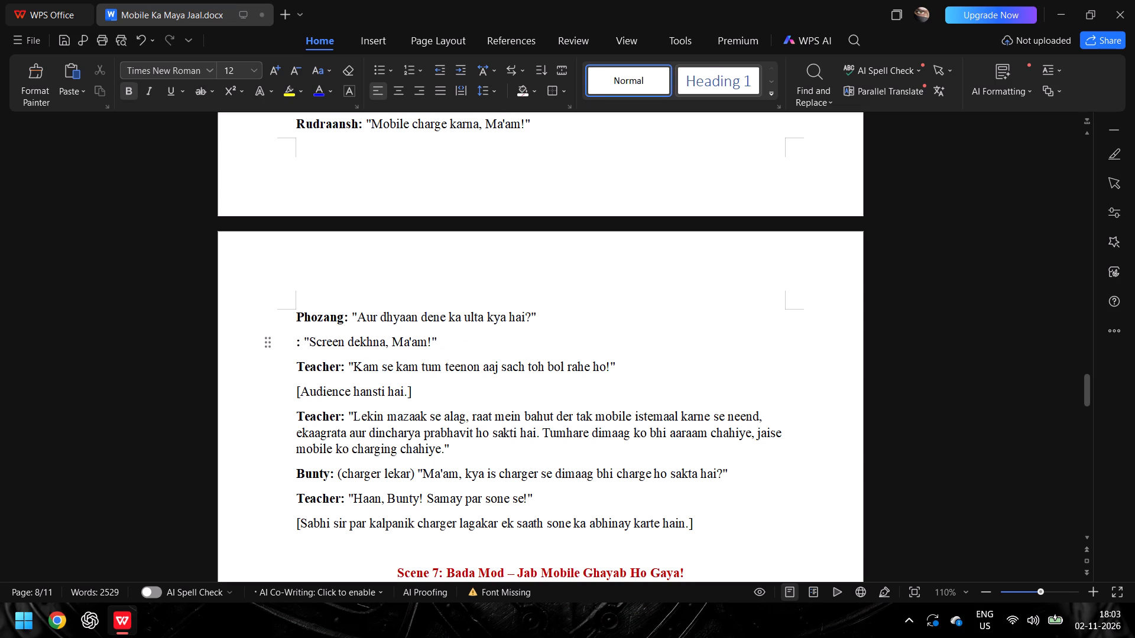
type("Obee")
Replace the Teacher speaker label with Phozang on the line beginning "Kam se kam tum teenon".
key("Down")
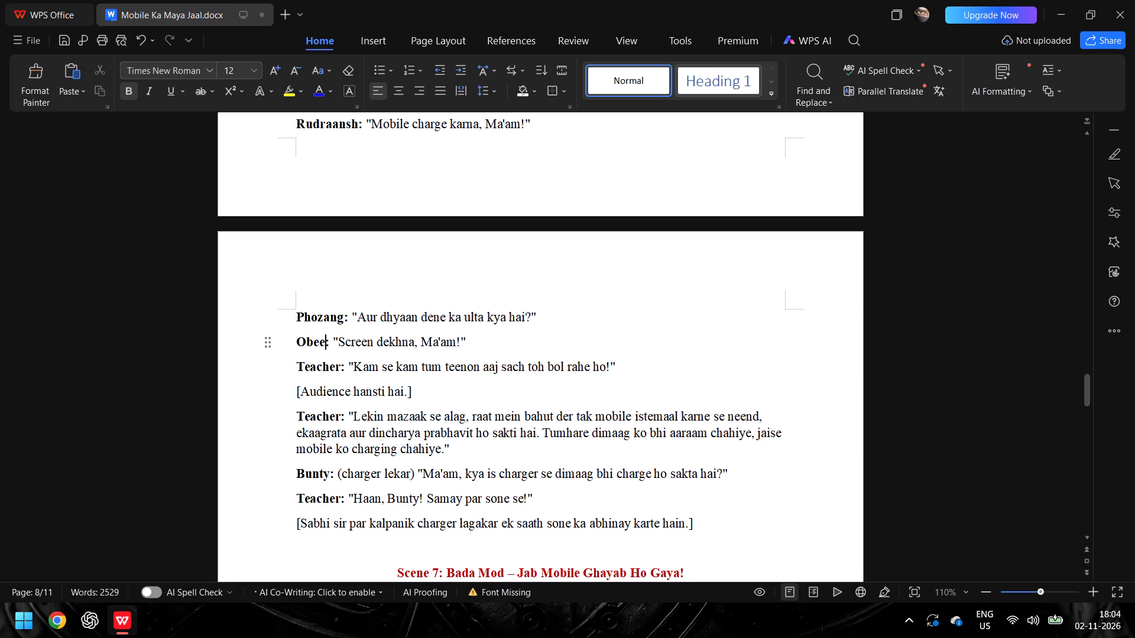
key("Right")
key("Right")
key("Right")
key("ctrl+BackSpace")
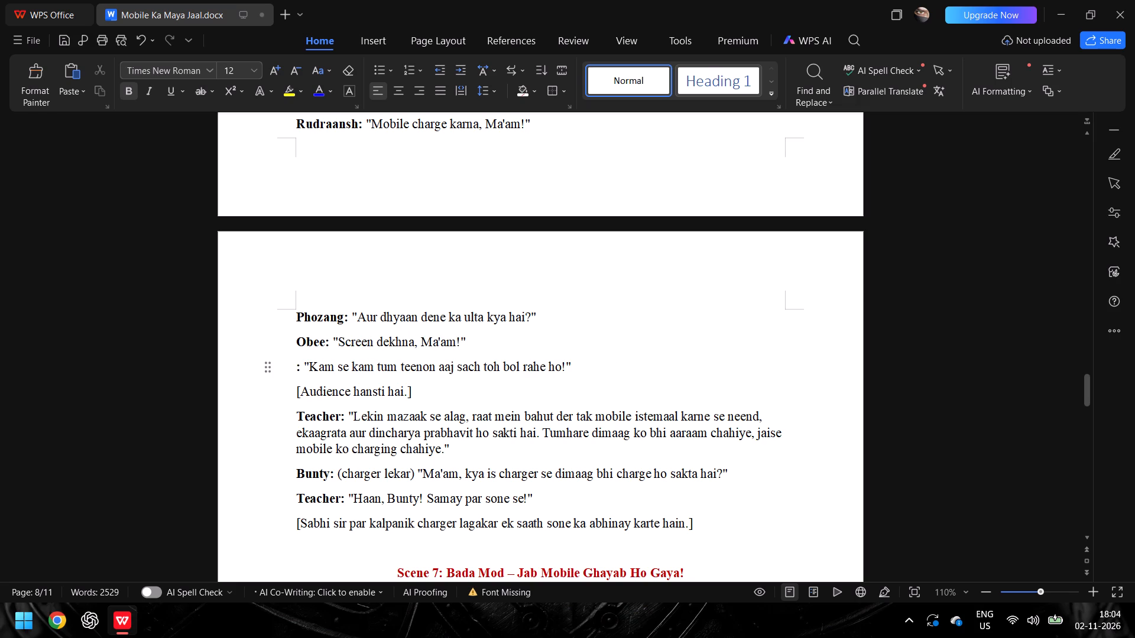
type("Phozang")
scroll(270, 408, "down", 2)
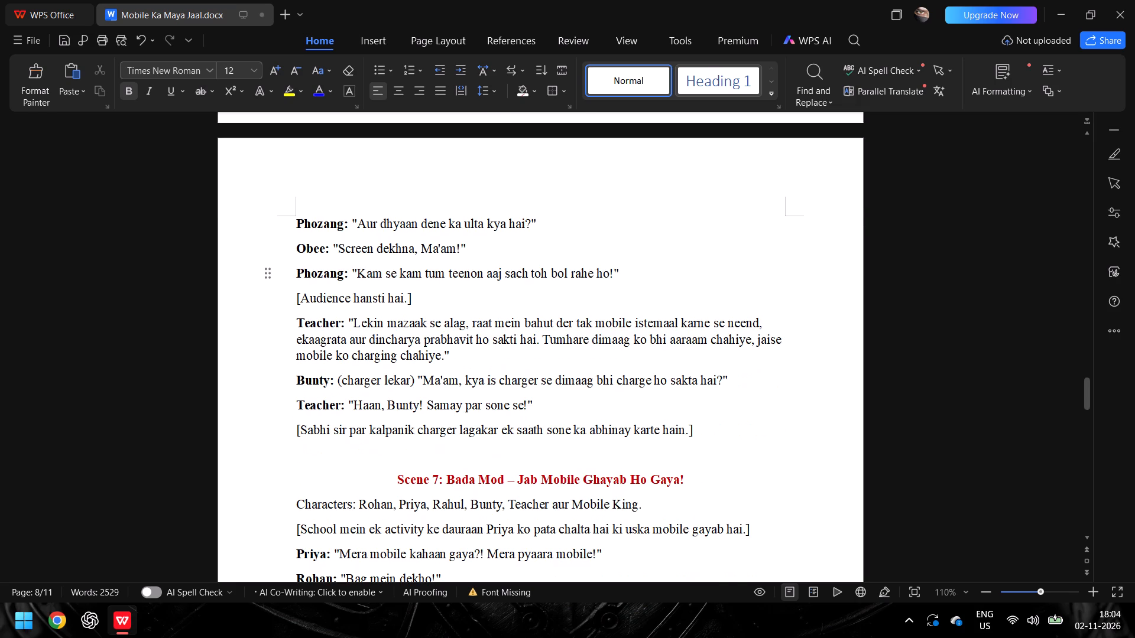
Replace the Teacher speaker label with Phozang on the line beginning "Lekin mazaak se alag".
left_click(340, 322)
key("ctrl+BackSpace")
type("Phozang")
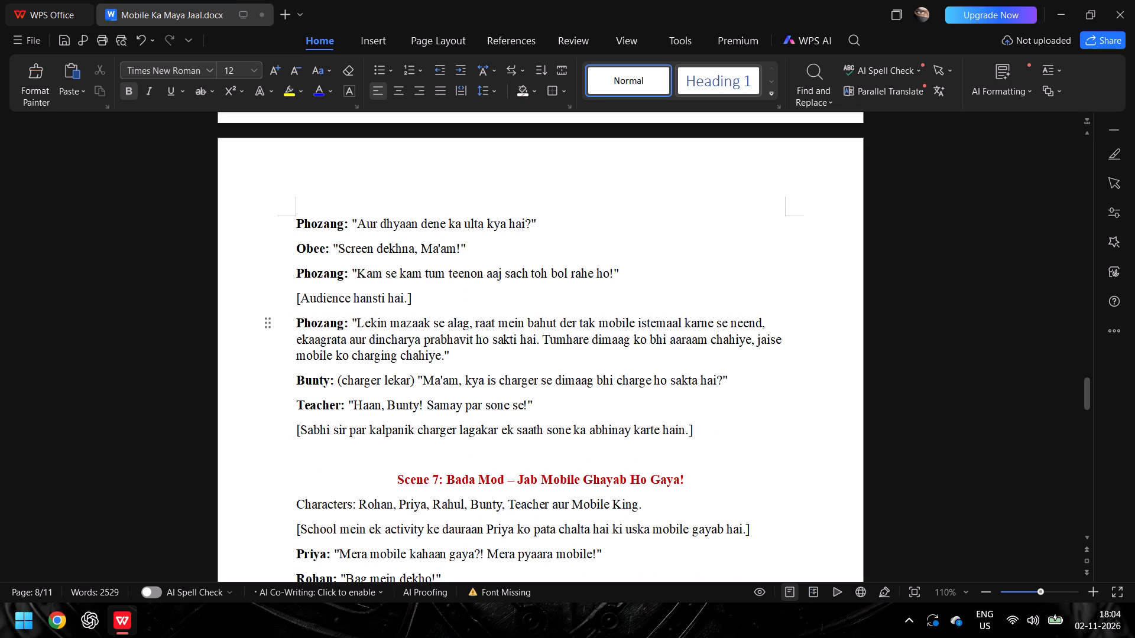
Replace the Bunty speaker label with Aaryan on the "(charger lekar)" line.
left_click(327, 376)
key("ctrl+BackSpace")
type("Aaryan")
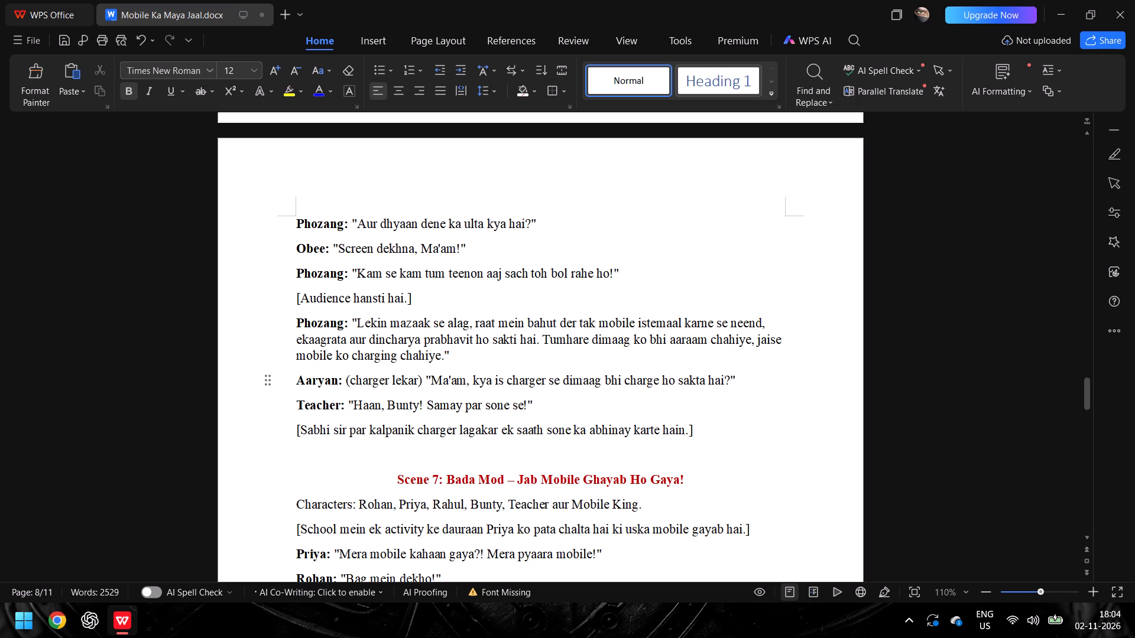
Replace the Teacher speaker label with Phozang on the "Haan, Bunty! Samay par sone se!" line.
scroll(357, 388, "down", 1)
left_click(337, 360)
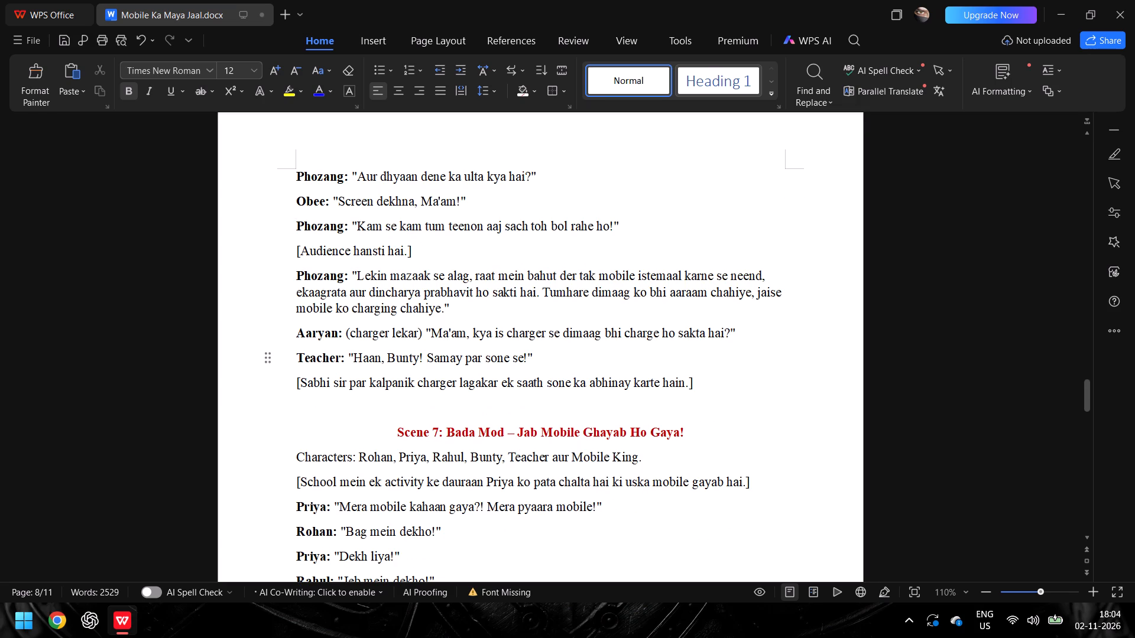
key("Right")
key("ctrl+BackSpace")
type("Phozang")
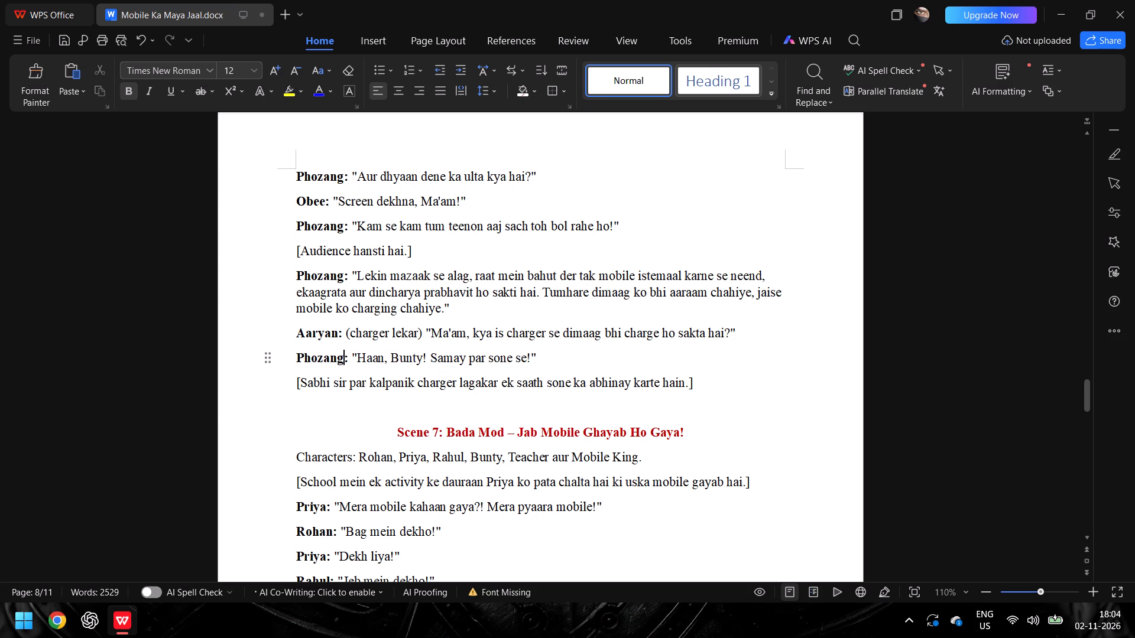
Change "Ma'am" to "Sir" in Aaryan's "kya is charger se dimaag bhi charge ho sakta hai?" line.
left_click(463, 330)
key("ctrl+BackSpace")
type("Sis")
key("BackSpace")
key("r")
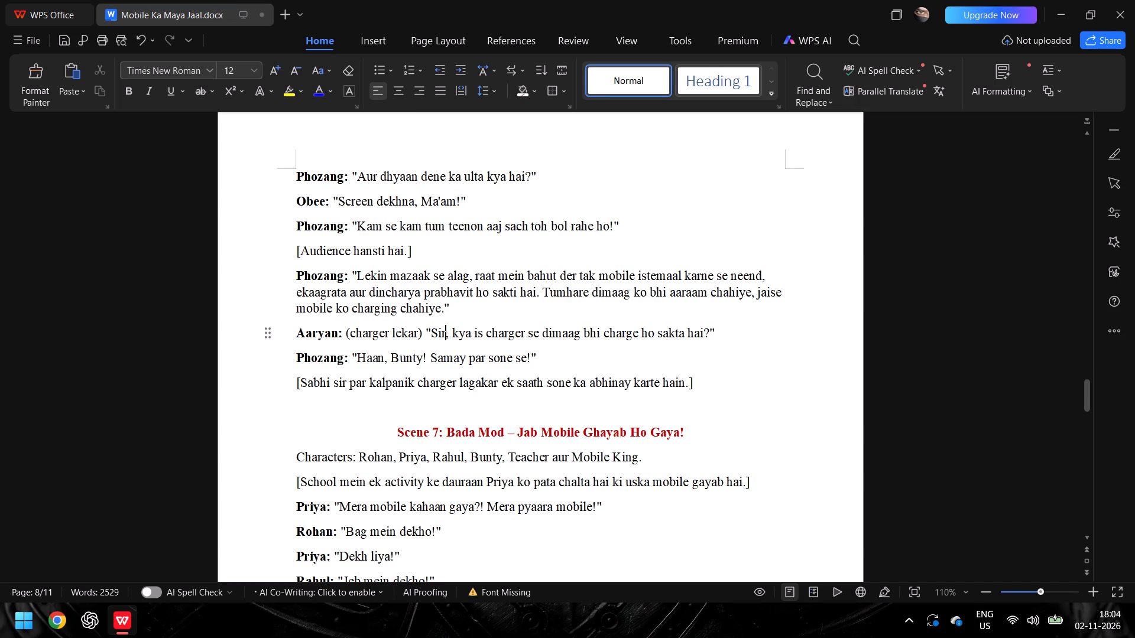
In the Scene 7 character list, replace Rohan with Vinayak and Priya with Obee.
scroll(374, 369, "down", 2)
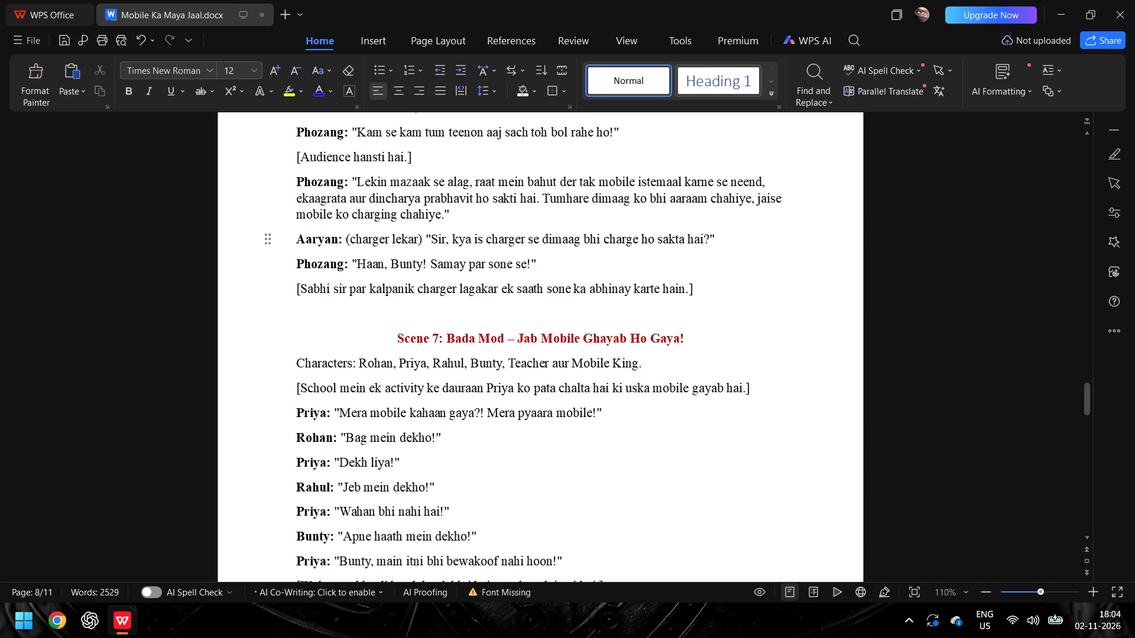
left_click(395, 366)
left_click(393, 364)
key("ctrl+BackSpace")
type("Vinayak")
key("Right")
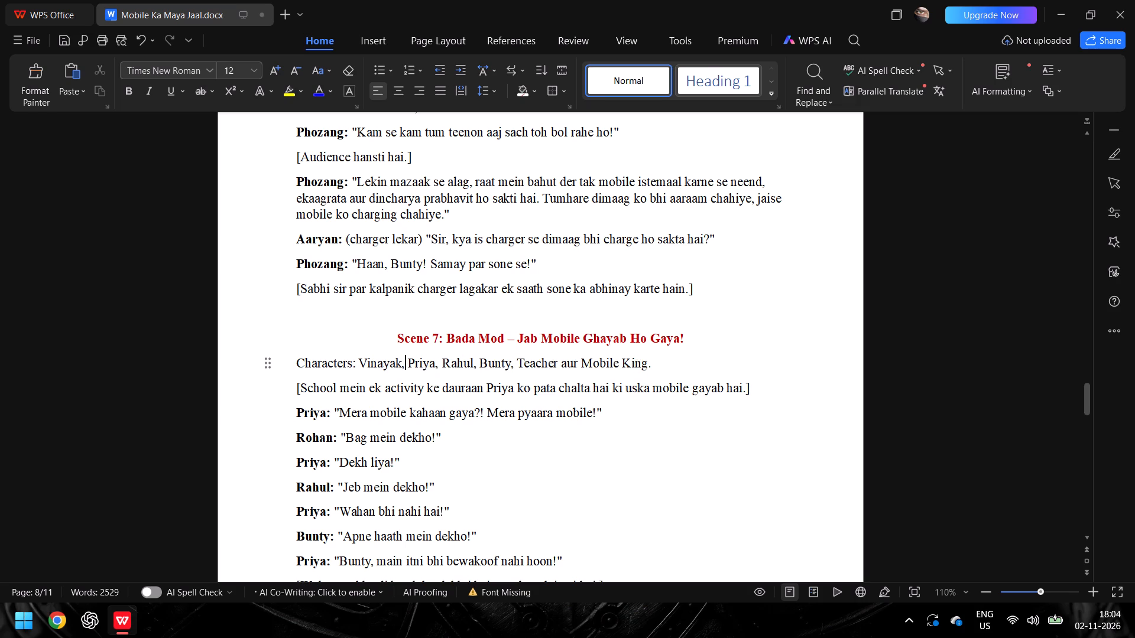
key("Right")
key("ctrl+Delete")
type("Obee")
In the Scene 7 character list, replace Rahul with Rudraansh and Bunty with Aaryan.
key("ctrl+Right")
key("ctrl+Delete")
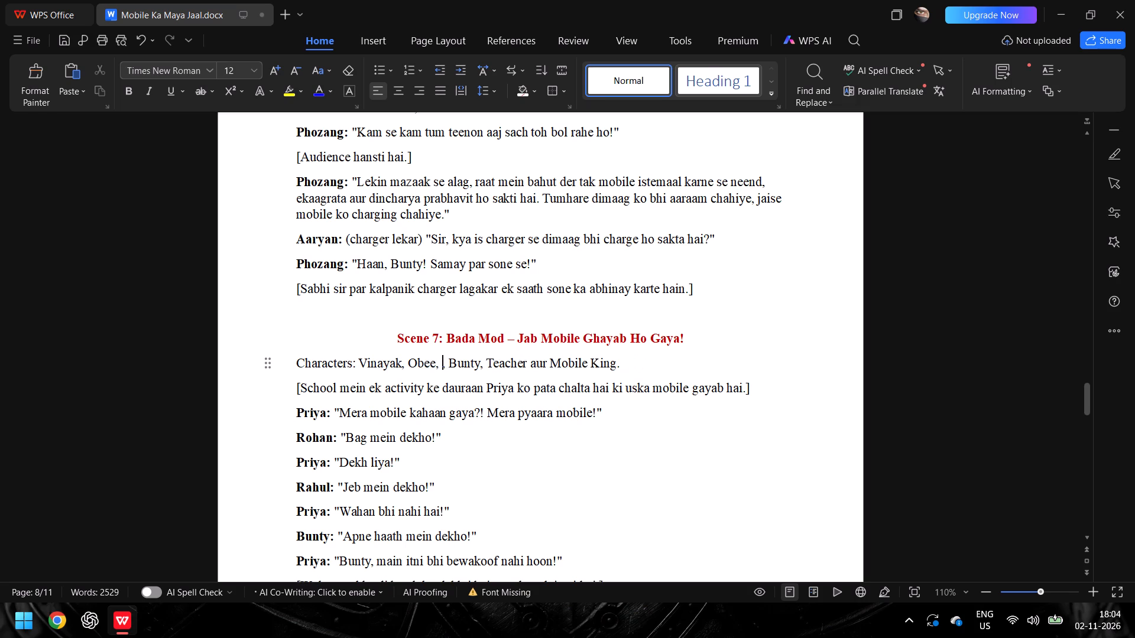
type("Rudraansh")
key("Right")
key("Right")
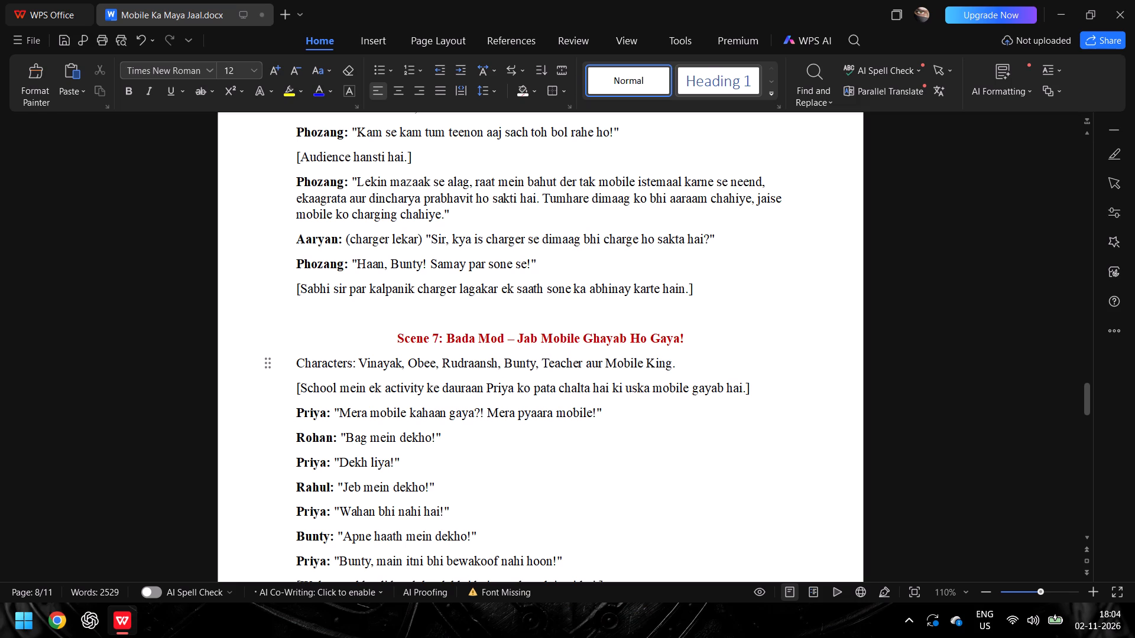
key("ctrl+Delete")
type("Aaryan")
Replace Teacher with Phozang in the Scene 7 character list, keeping the comma after Aaryan.
key("Right")
key("Right")
key("ctrl+BackSpace")
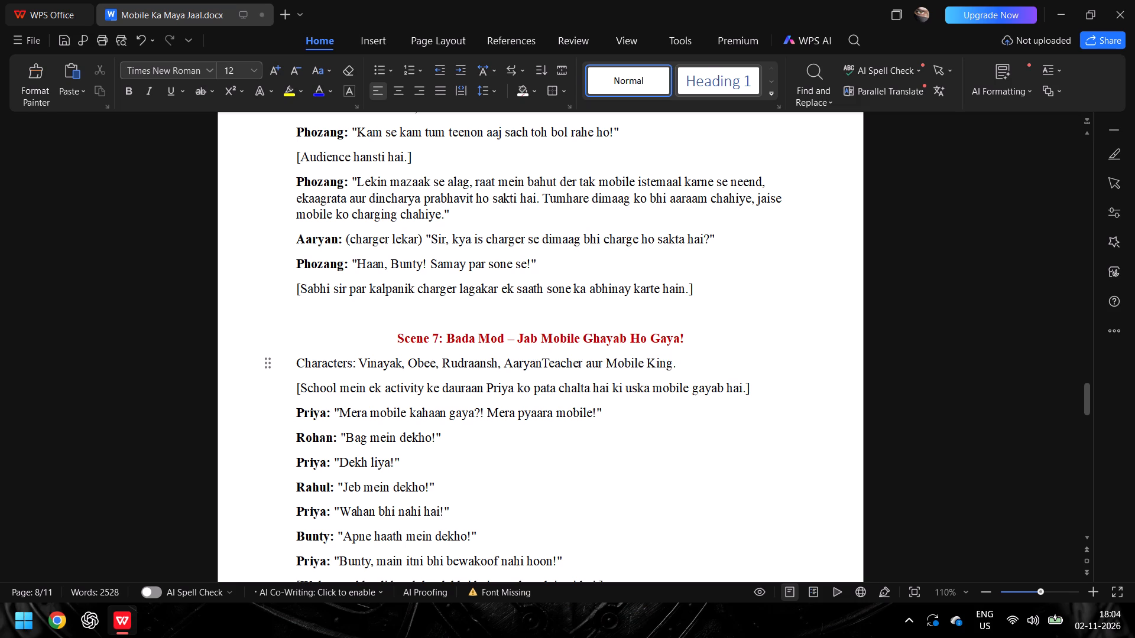
key("ctrl+z")
key("ctrl+Delete")
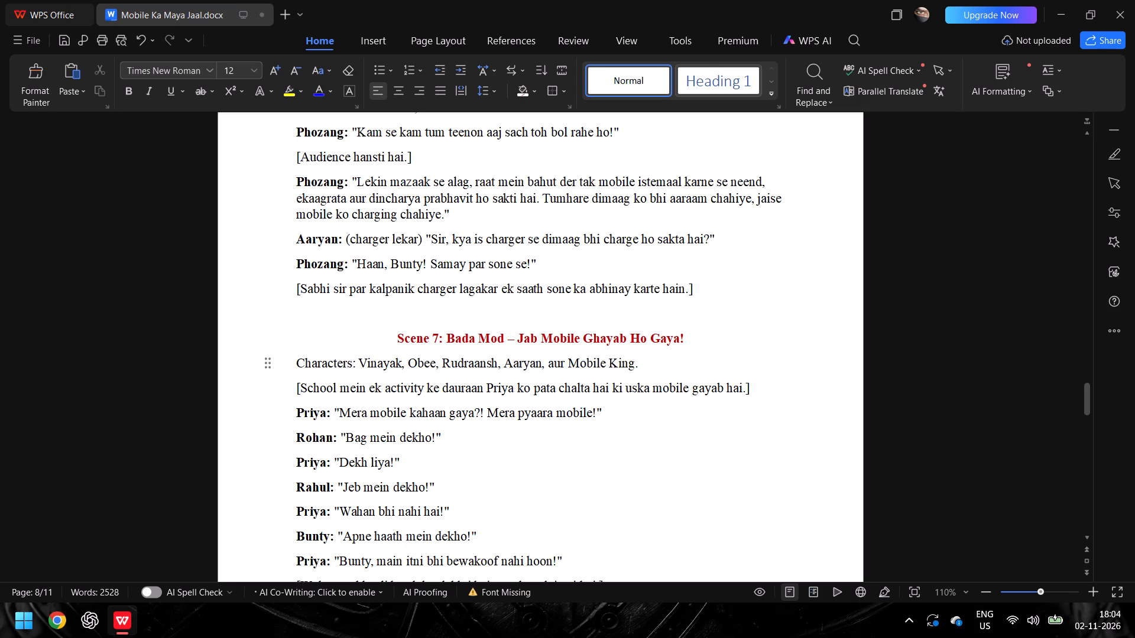
type("Pho")
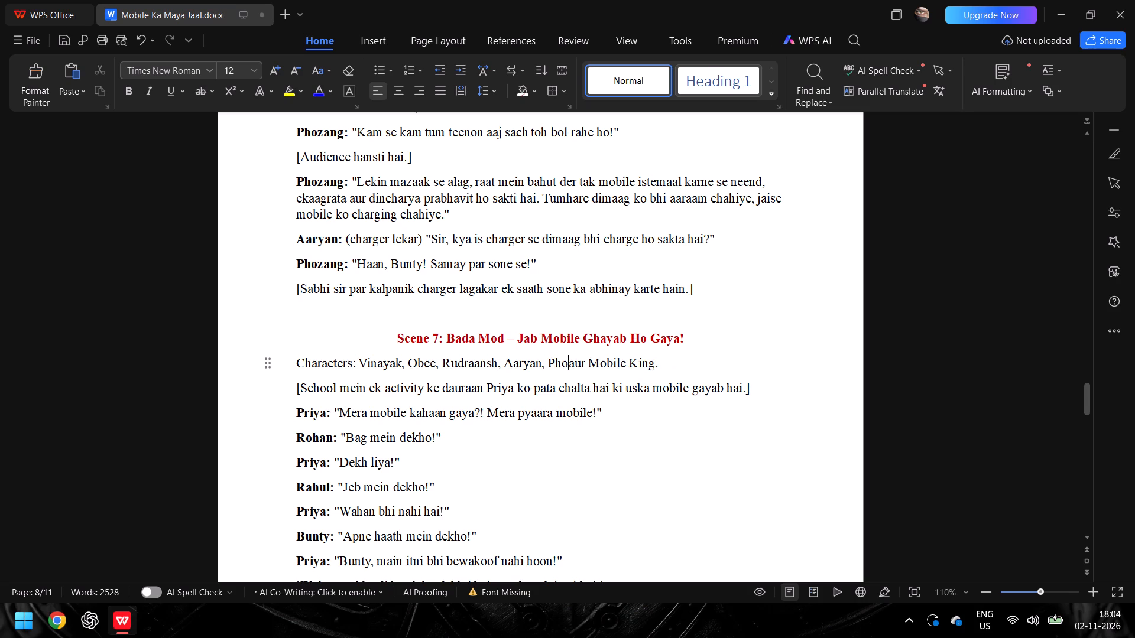